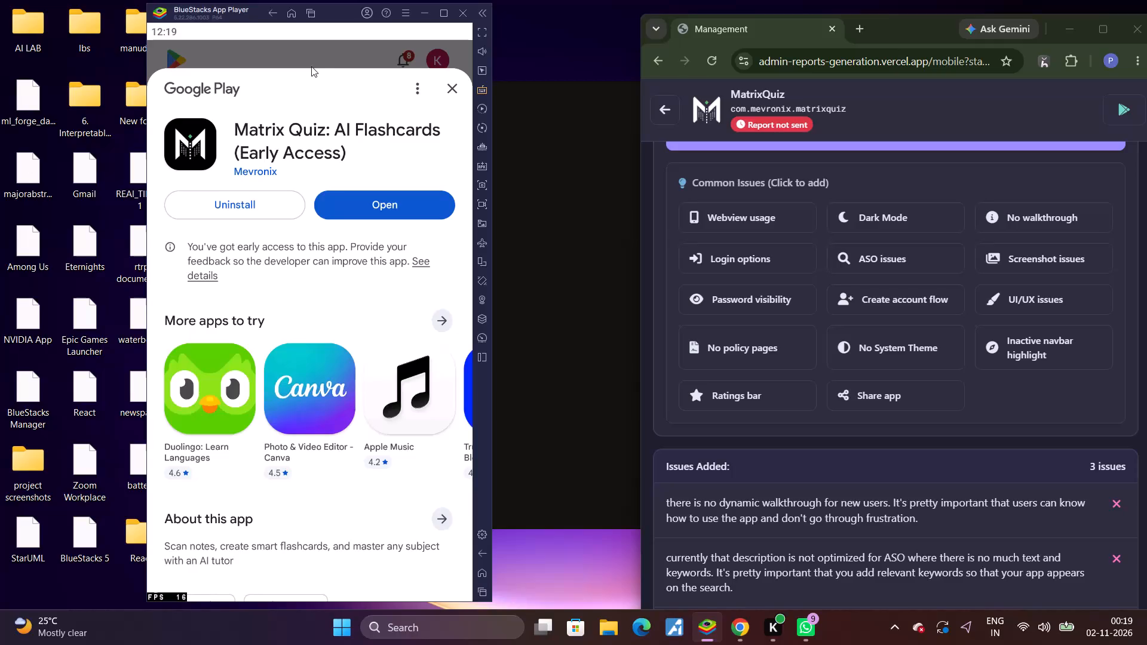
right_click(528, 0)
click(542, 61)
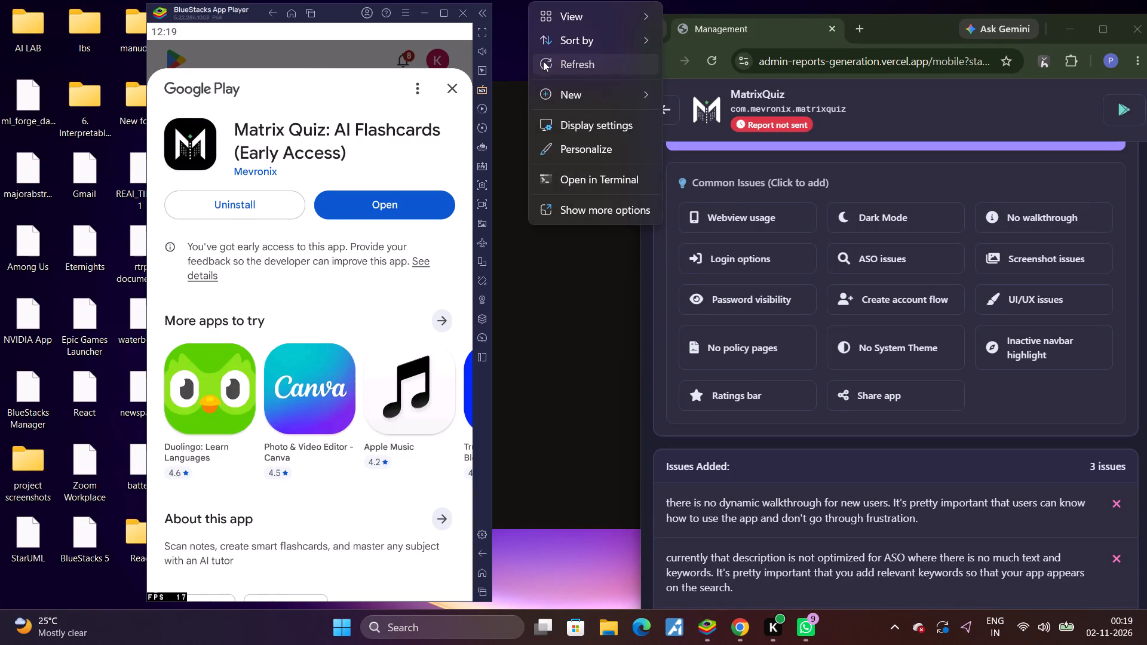
Examine the Matrix Quiz store listing, including its description and the app screenshots at full size.
drag(378, 370, 379, 352)
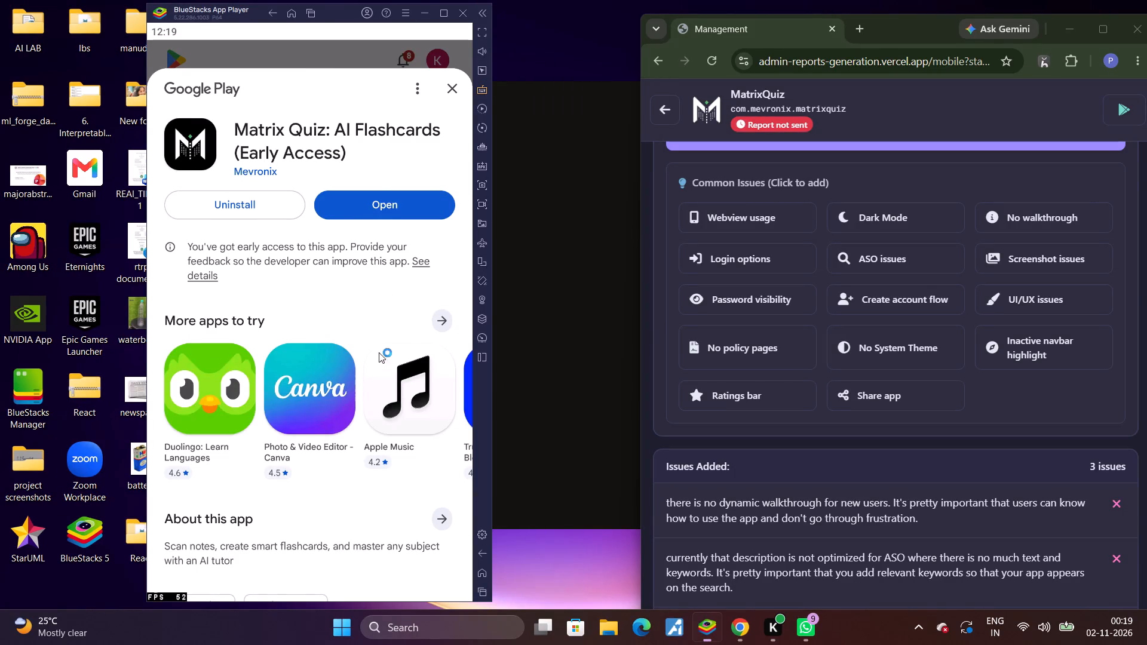
drag(379, 352, 383, 295)
drag(389, 391, 392, 259)
scroll(891, 464, down, 4)
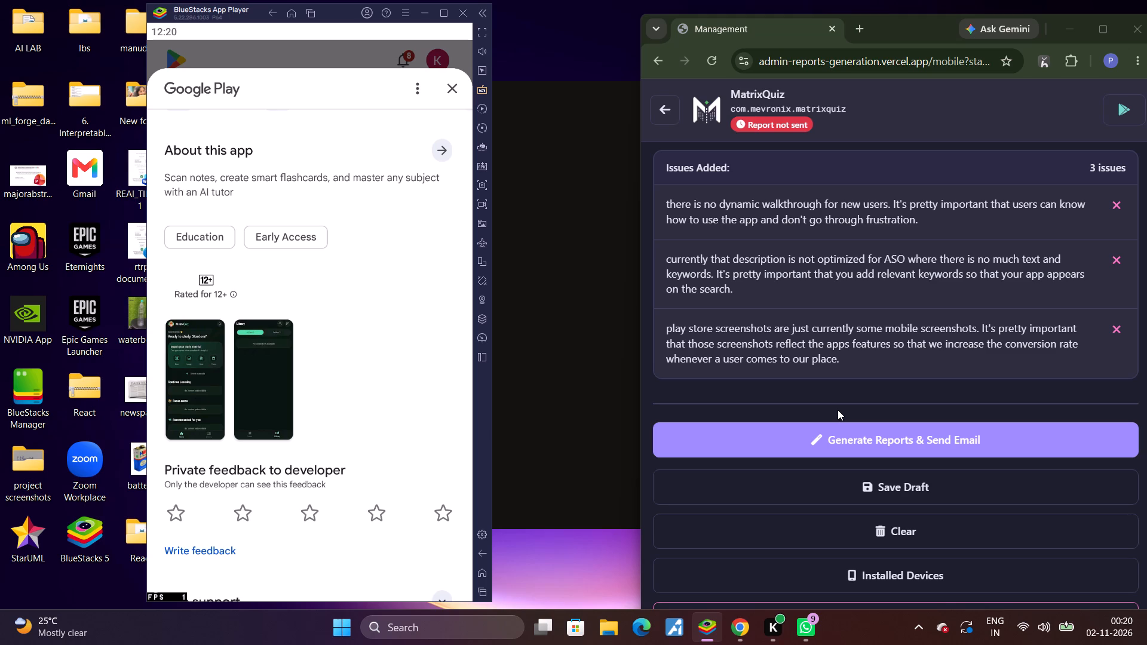
click(273, 398)
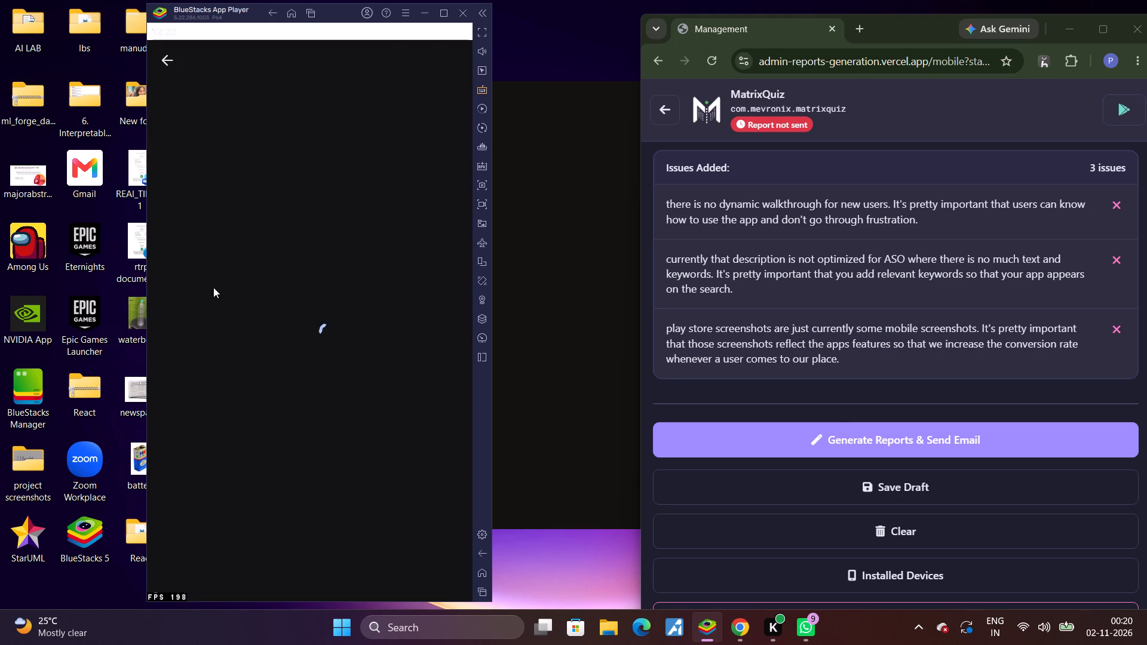
drag(274, 249, 355, 254)
drag(252, 180, 280, 269)
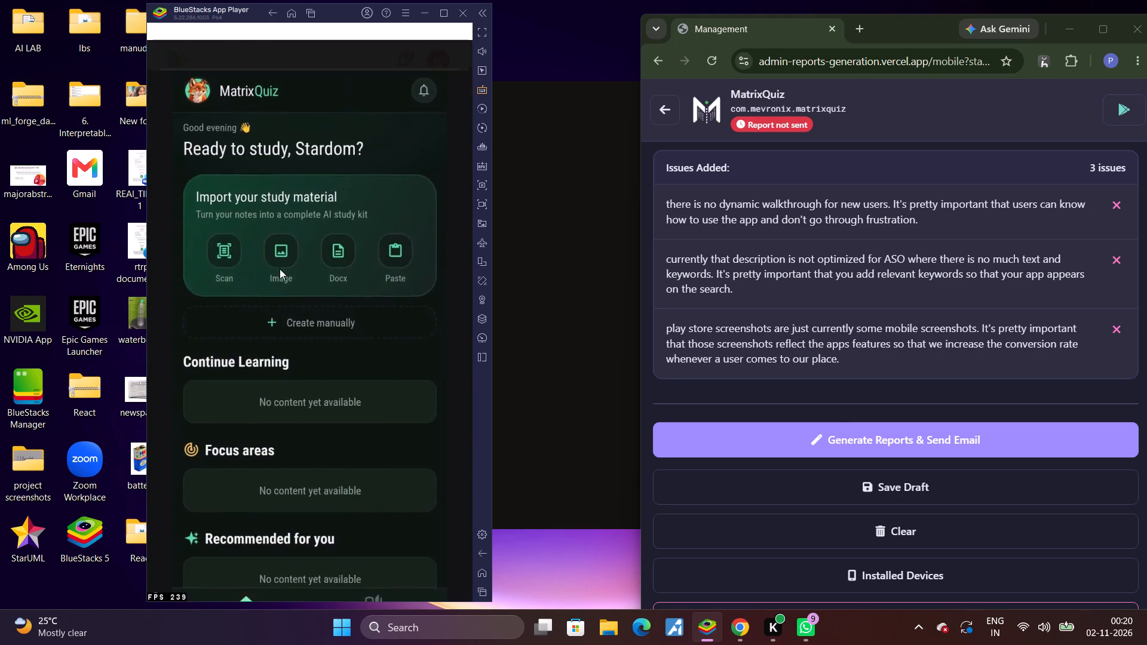
drag(280, 269, 282, 421)
drag(252, 271, 297, 480)
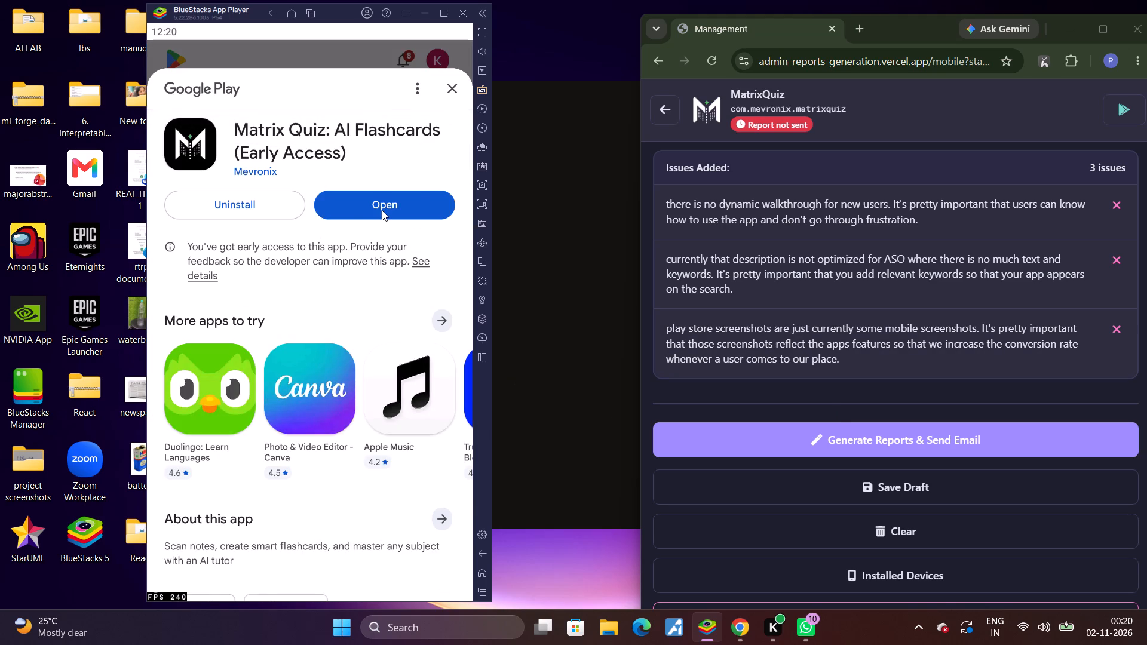
Open Matrix Quiz, check the email sign-in page, and try signing in with Google.
click(382, 210)
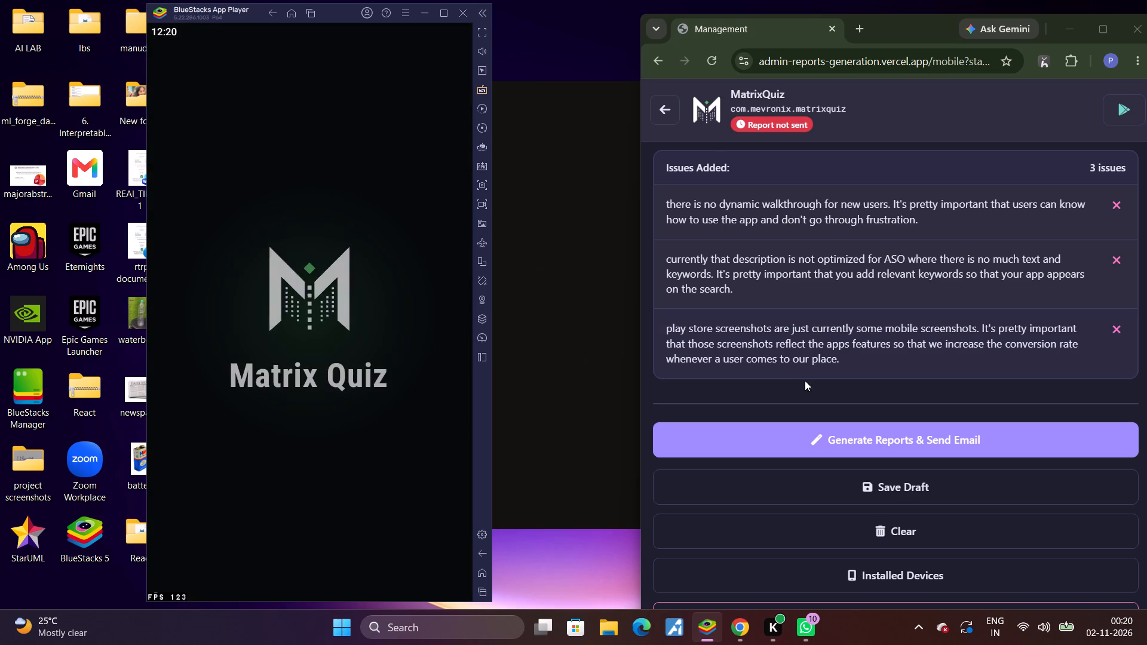
click(342, 500)
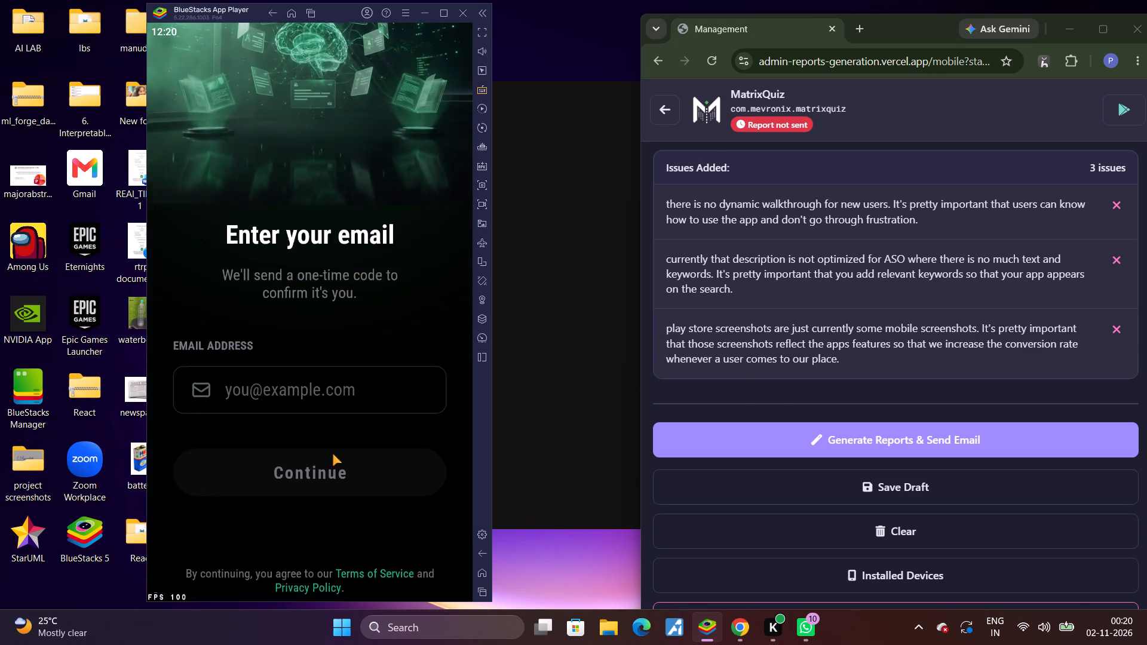
click(210, 65)
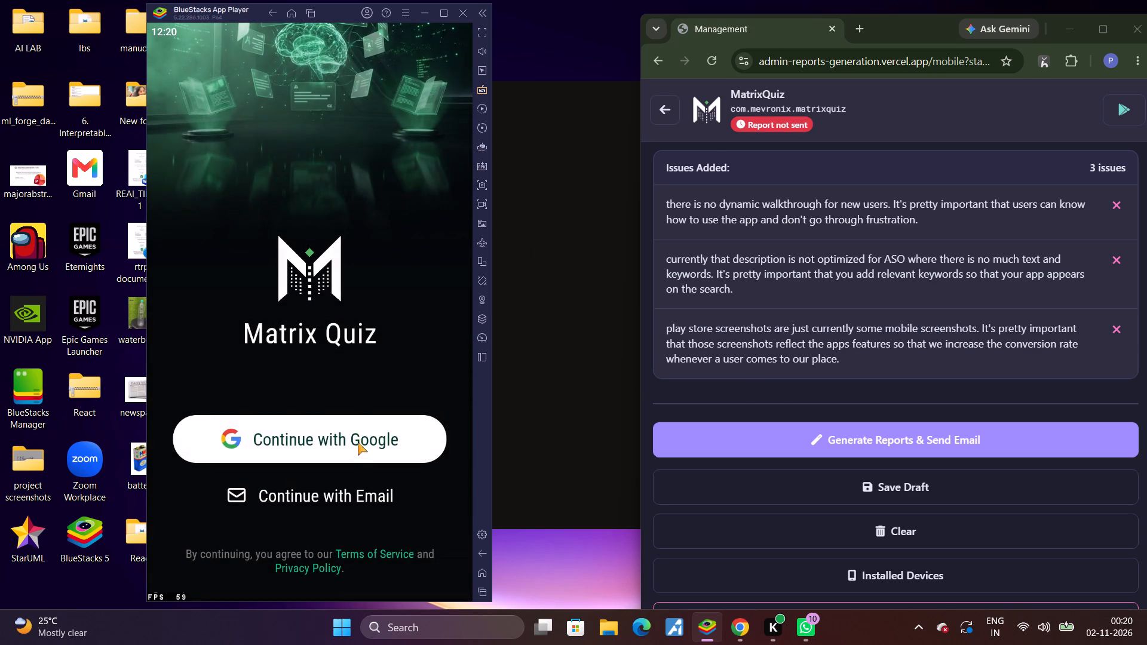
click(357, 448)
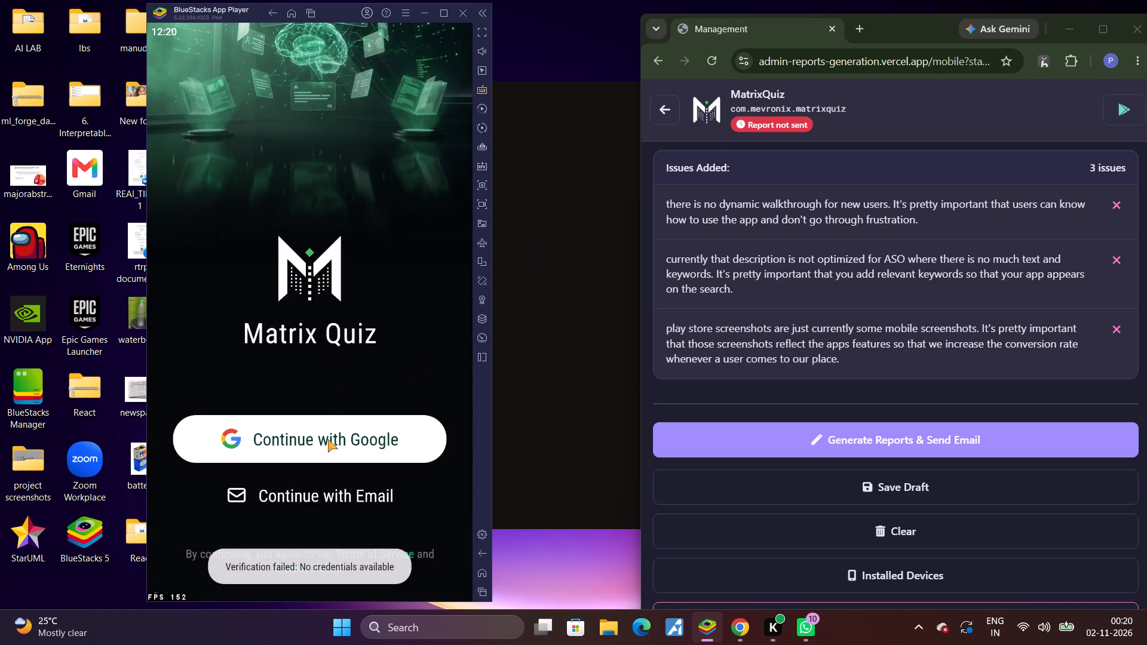
triple_click(327, 439)
triple_click(327, 439)
click(327, 439)
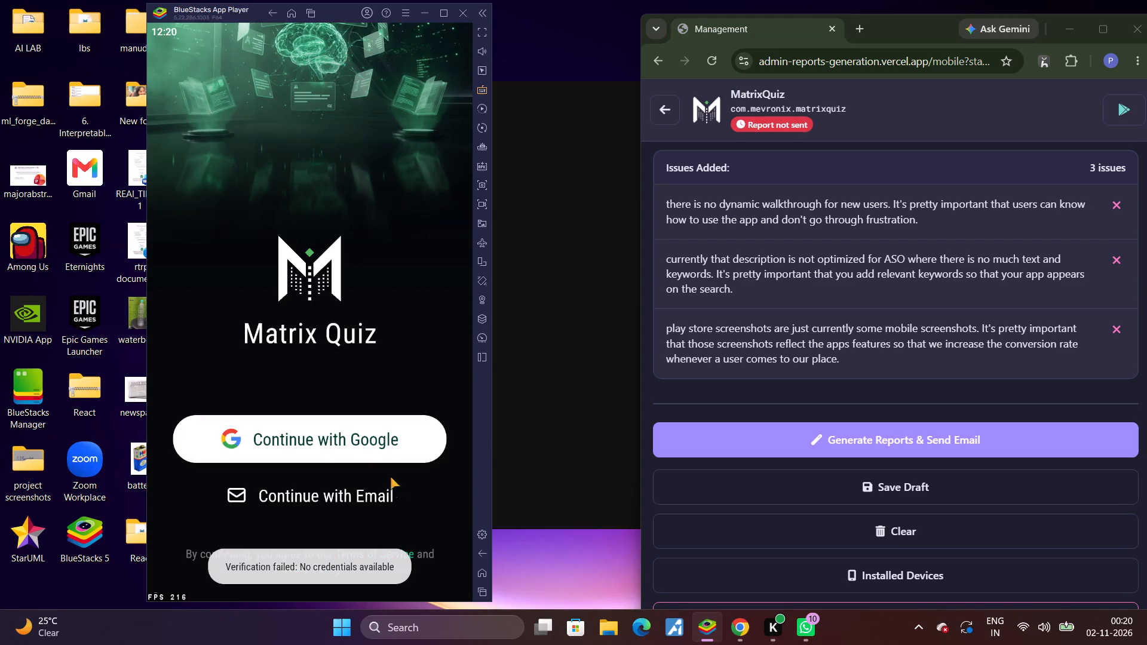
scroll(429, 549, down, 2)
scroll(1008, 296, up, 4)
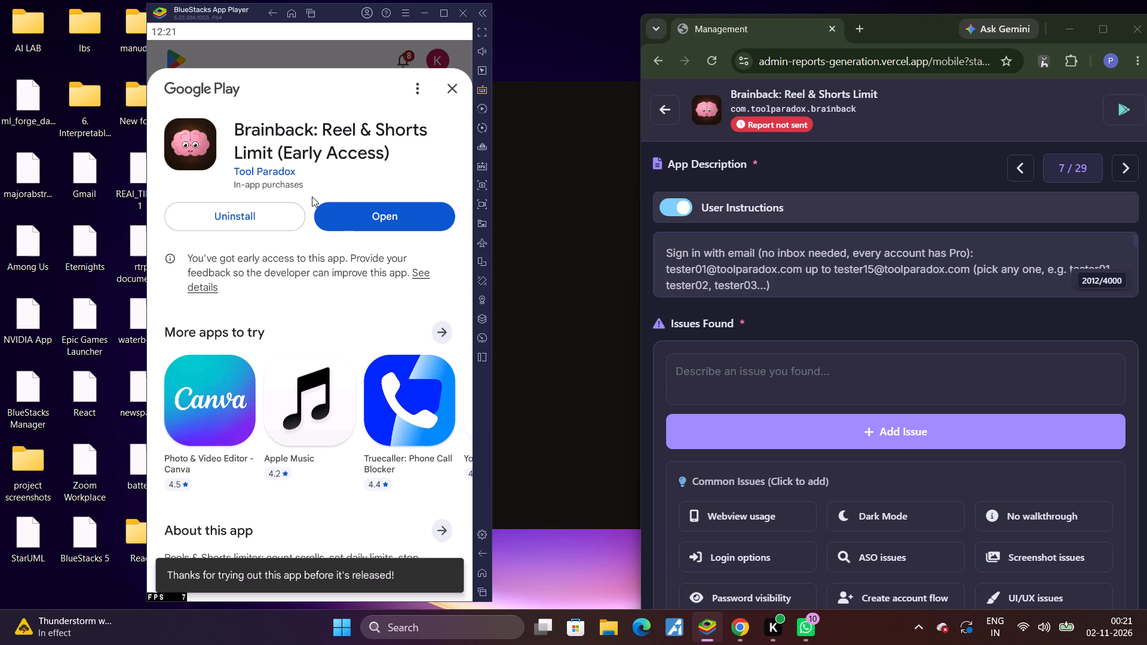
Open Brainback in the emulator and set the suggested cosy_otter_212 as the account username.
click(333, 226)
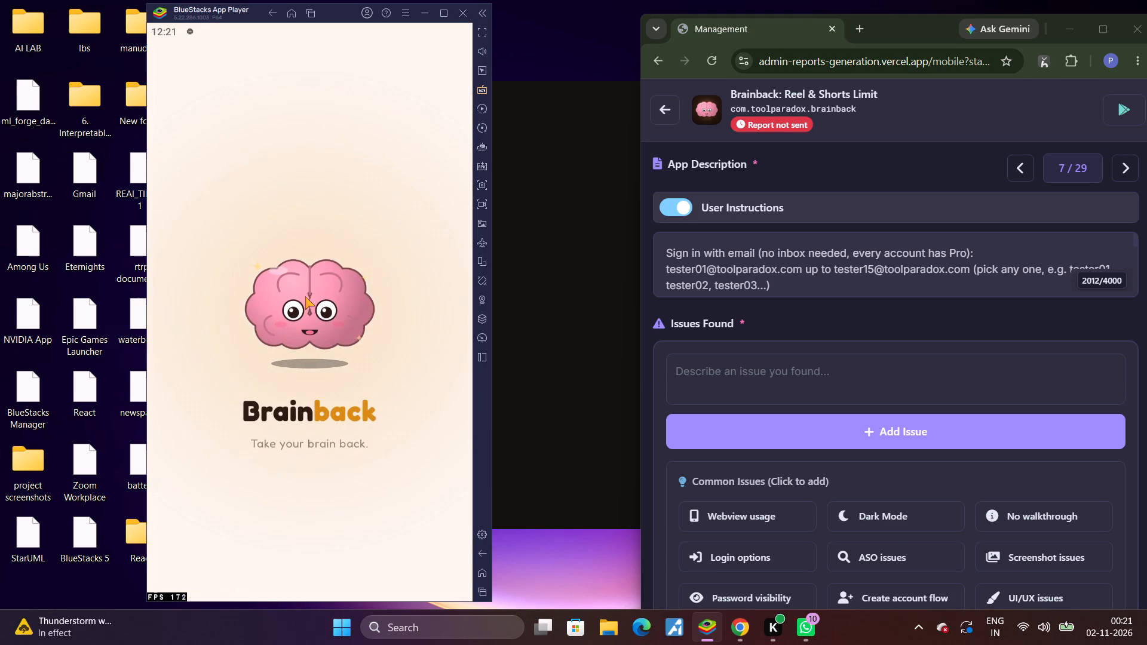
click(285, 300)
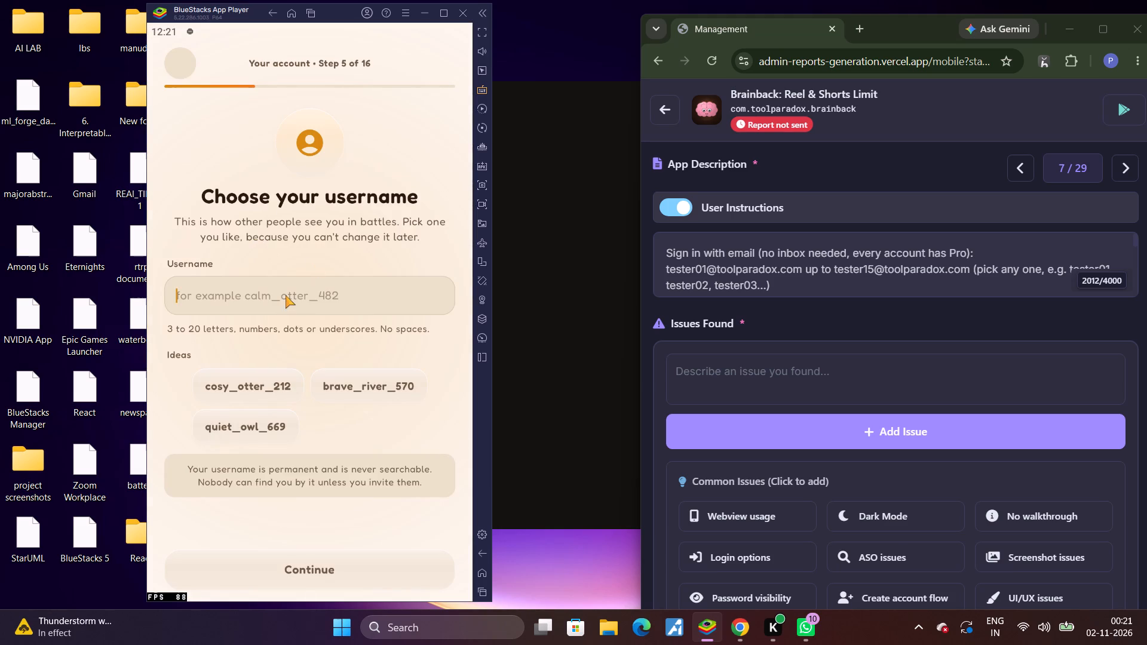
text(ugyhj)
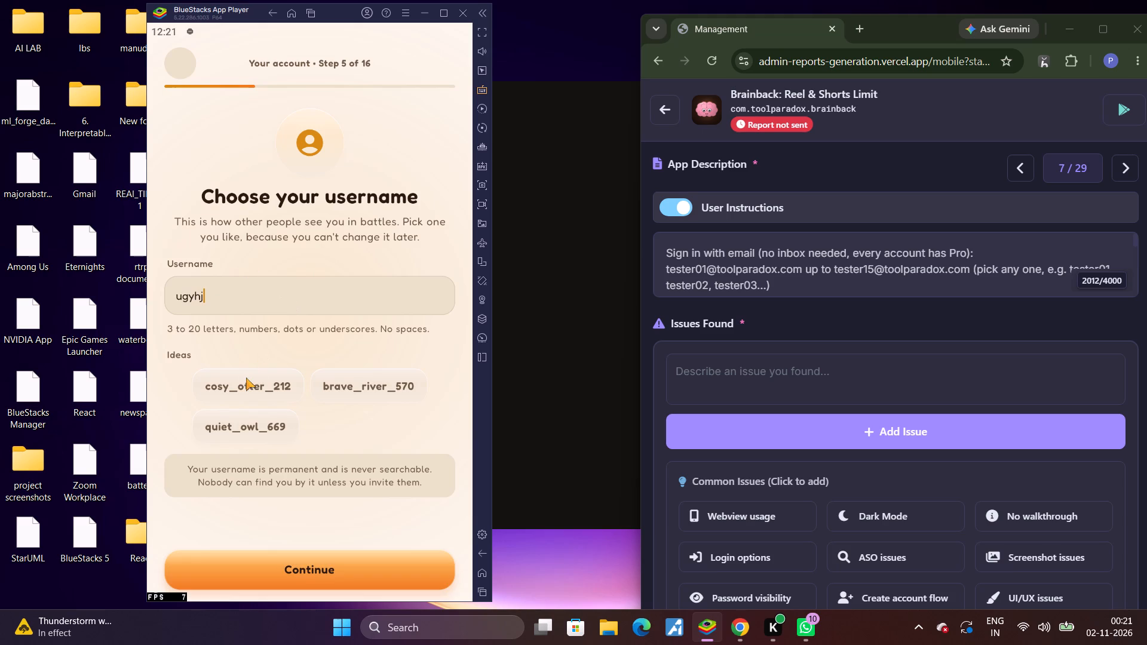
click(246, 377)
click(299, 557)
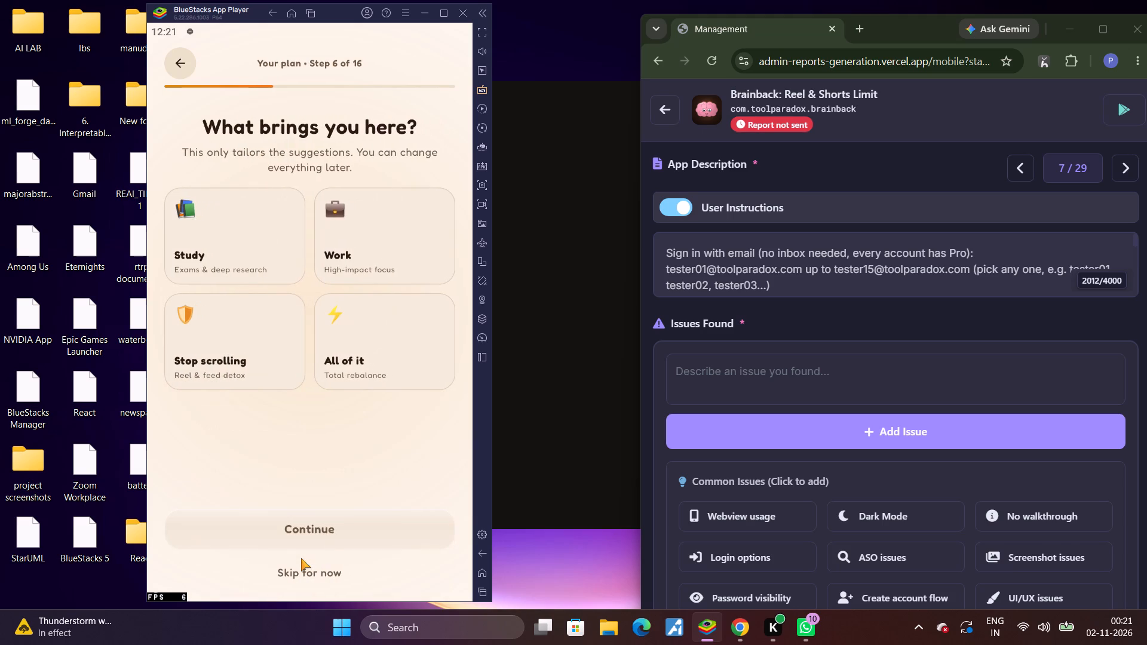
Answer the plan questions with Study and just watching the count, try the Revise one chapter suggestion, and skip the first task.
click(212, 214)
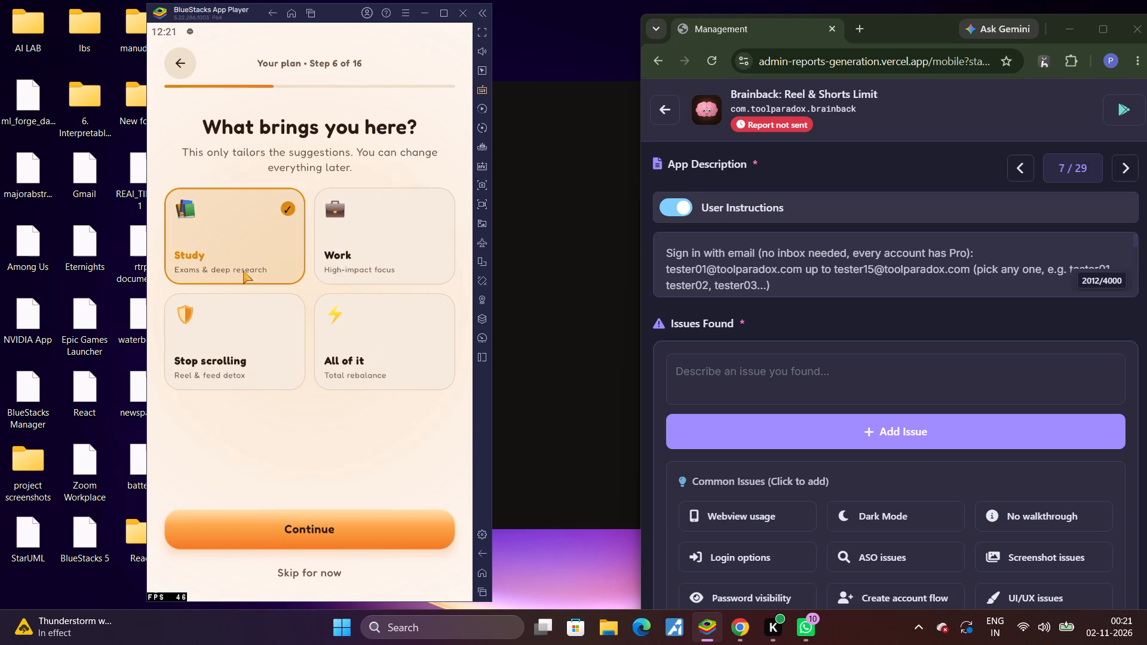
click(311, 541)
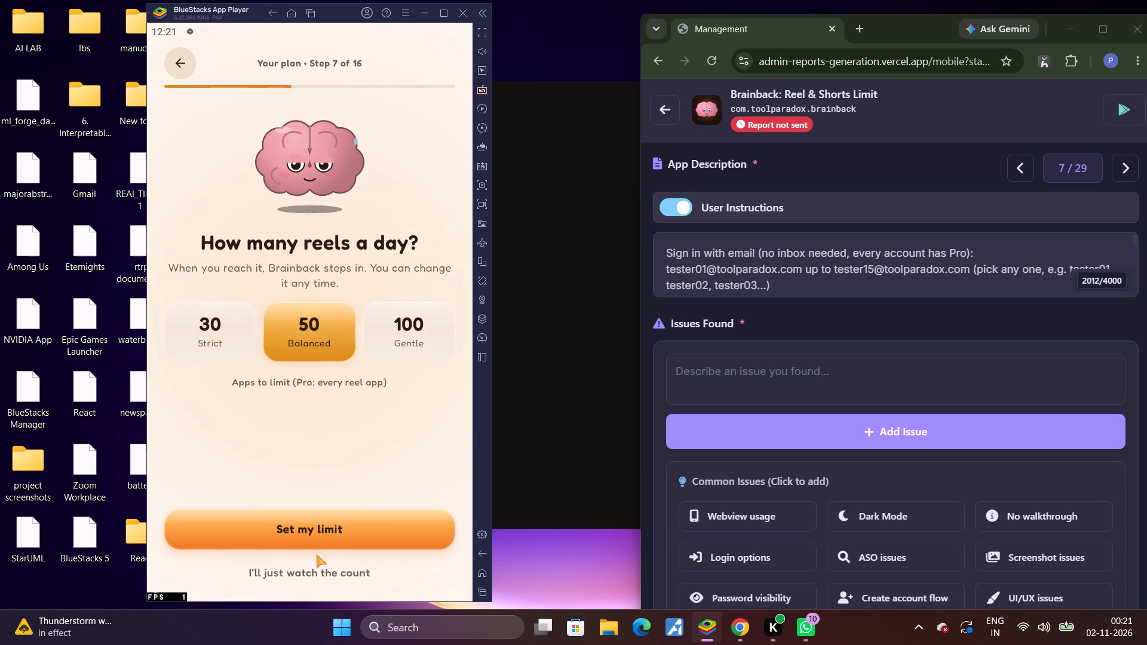
click(323, 570)
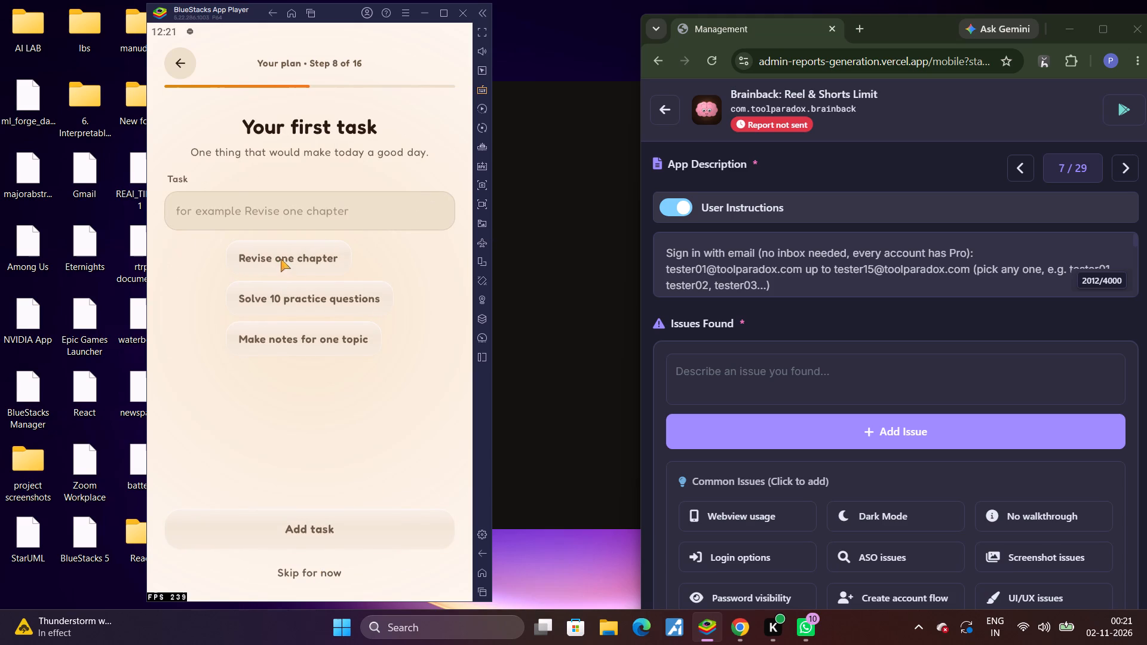
click(280, 259)
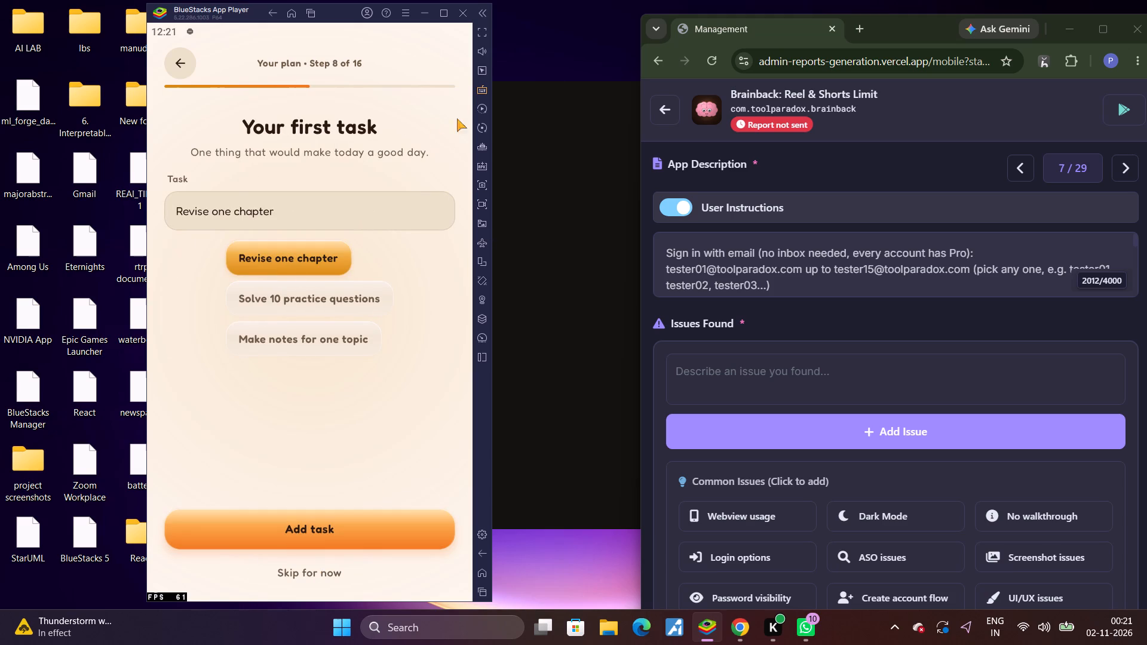
click(322, 570)
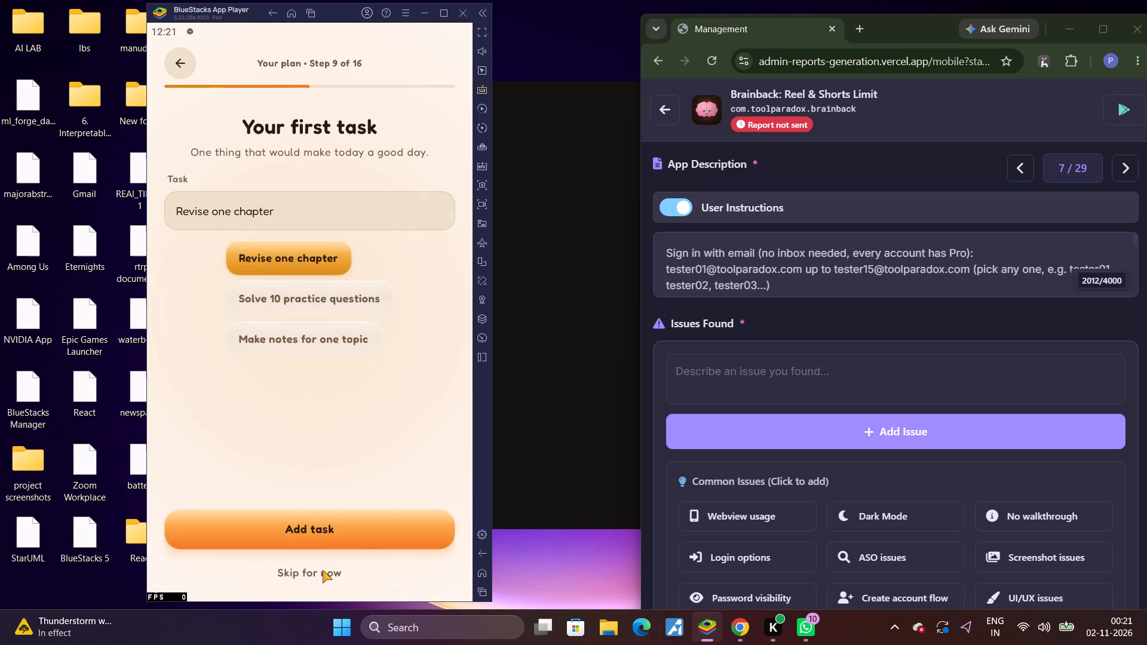
Skip Brainback's remaining session and phone setup screens, including usage access and battery settings, to finish onboarding.
click(318, 567)
click(293, 580)
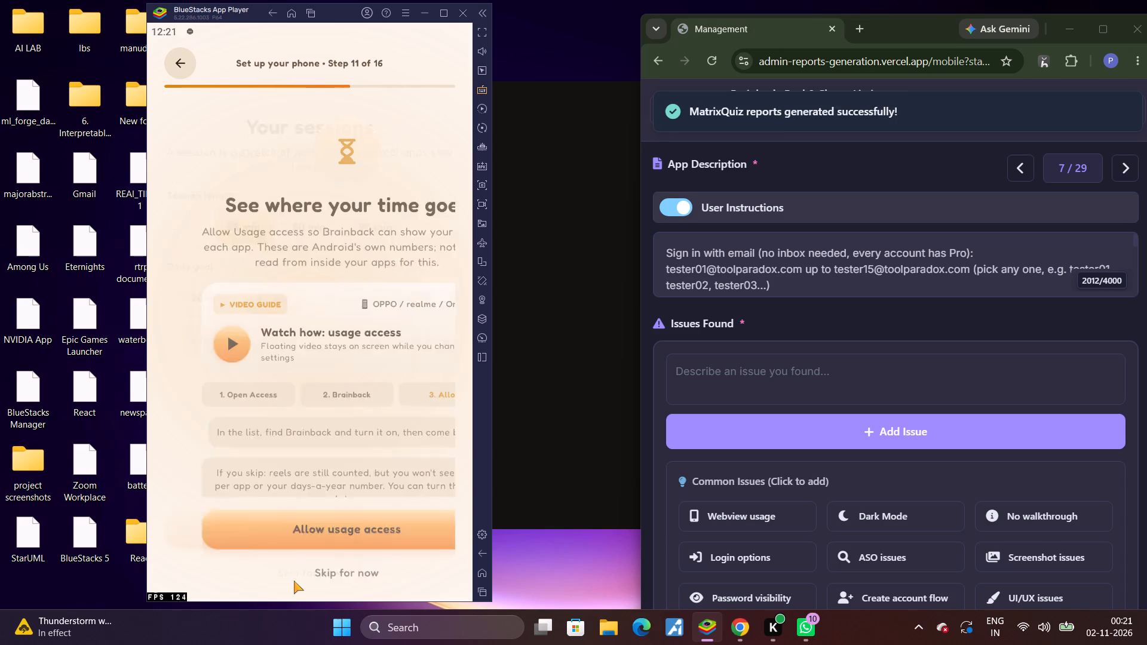
click(293, 580)
click(293, 577)
click(293, 575)
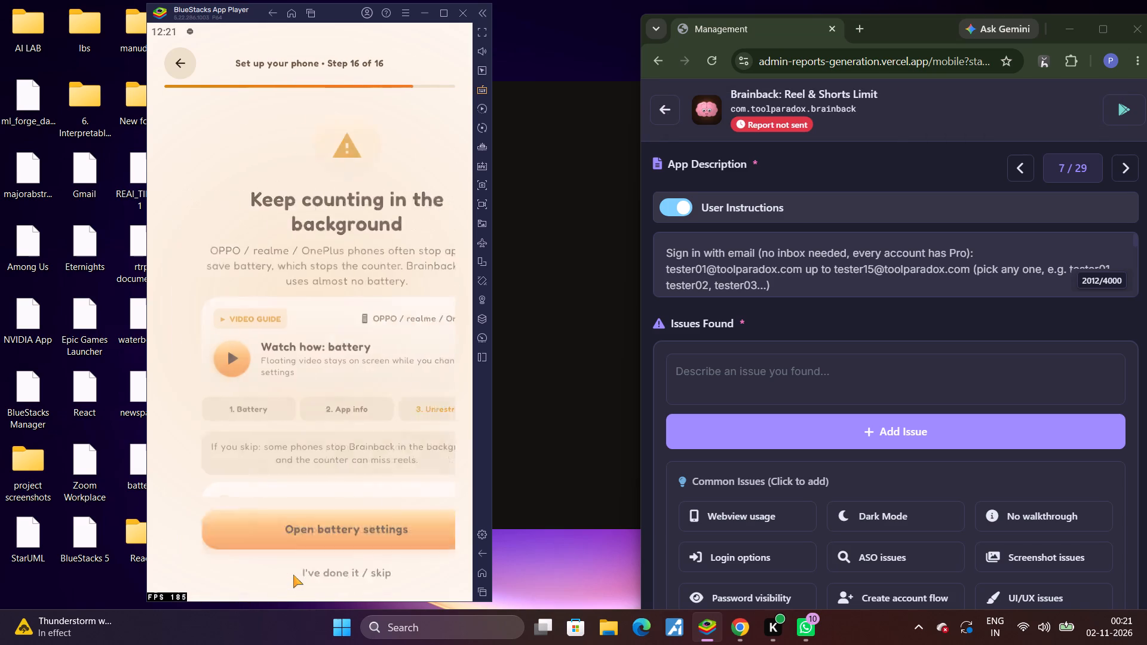
click(293, 574)
Examine Brainback's You page, its profile header and its settings entries, against the common issues on the feedback page.
click(430, 569)
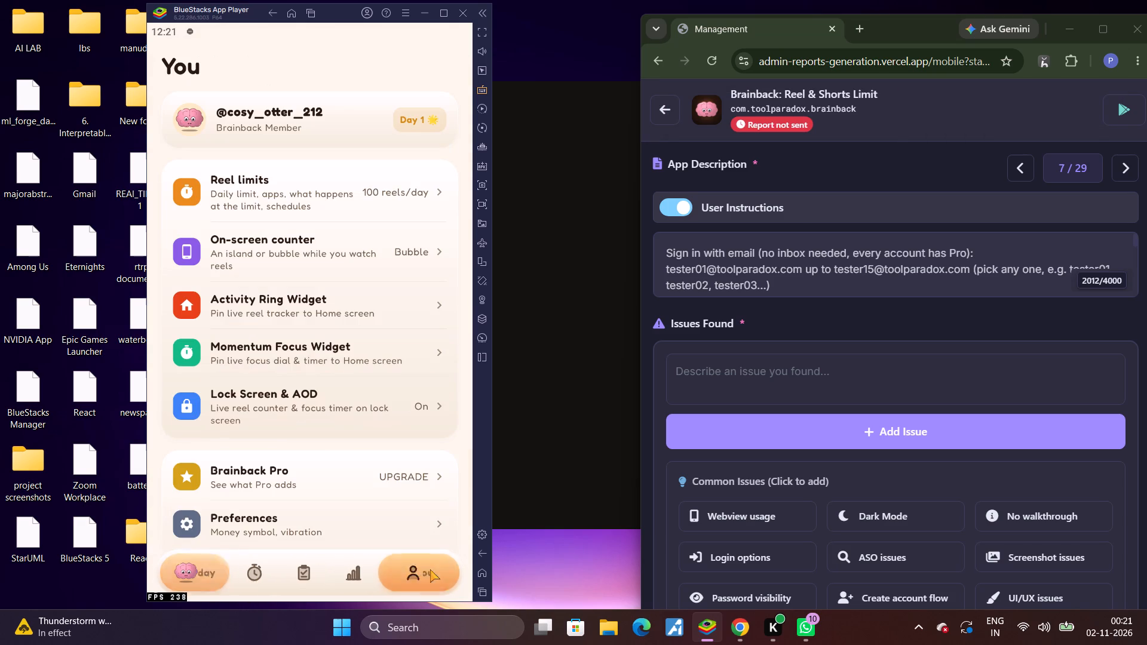
drag(256, 451, 237, 270)
drag(246, 455, 229, 271)
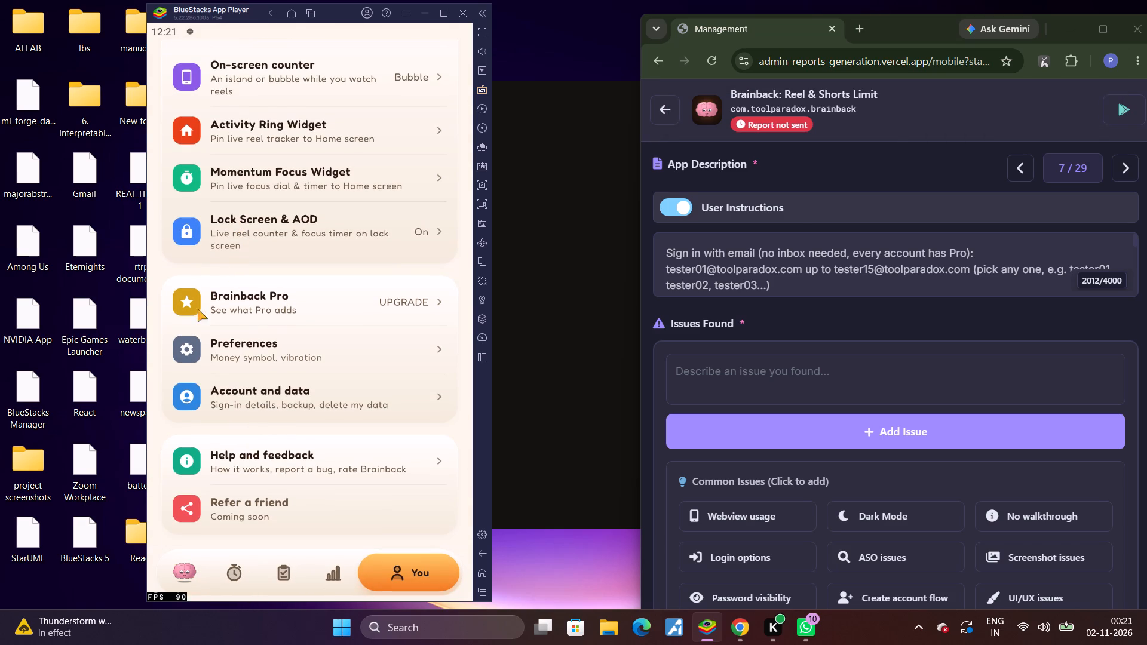
scroll(787, 319, down, 6)
scroll(787, 319, up, 6)
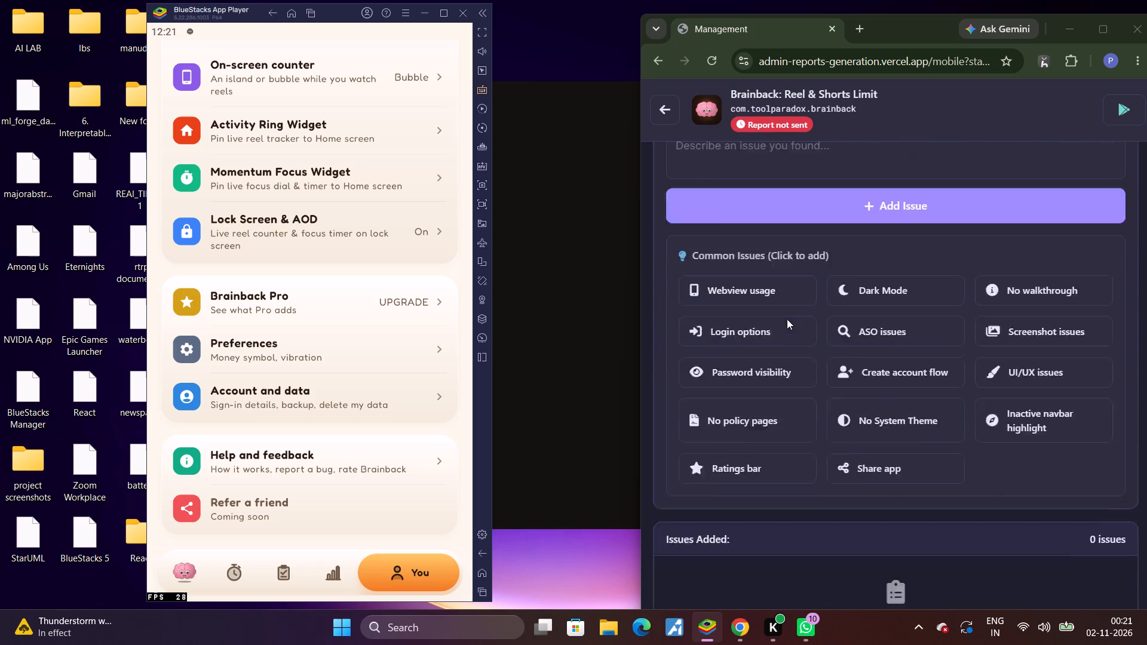
drag(312, 148, 351, 395)
click(419, 115)
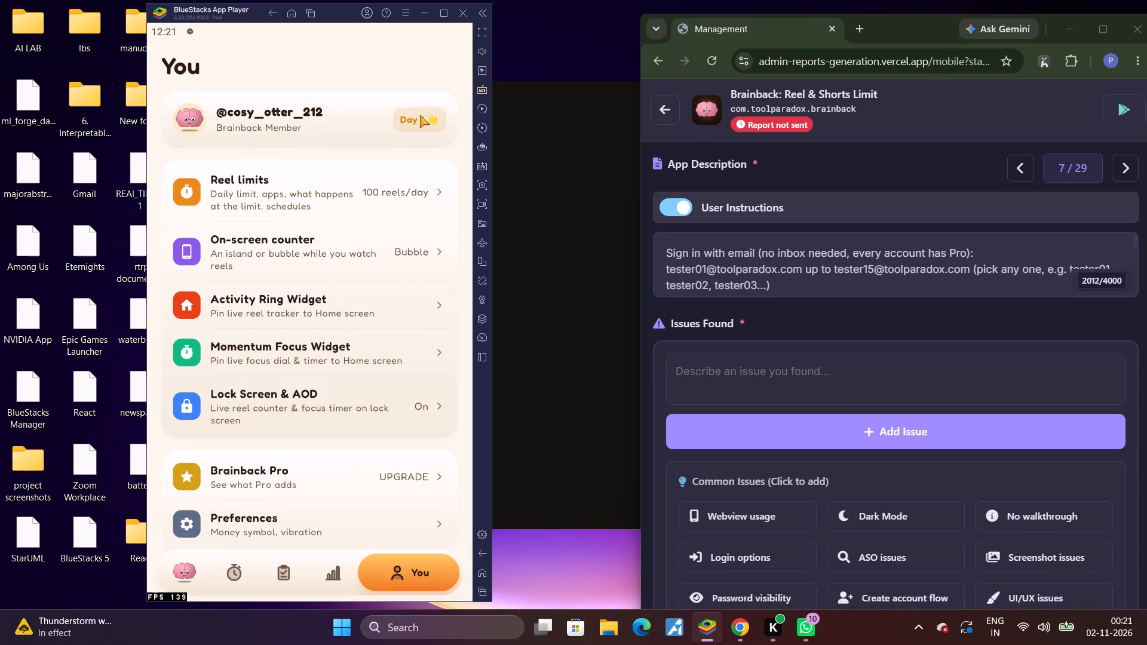
drag(195, 29, 220, 116)
drag(195, 211, 329, 217)
drag(391, 220, 179, 247)
drag(336, 482, 330, 351)
click(311, 108)
click(413, 121)
Open Brainback's Reel limits settings, try the daily reels slider, and examine the limit, schedule and Curious Mode options.
click(260, 192)
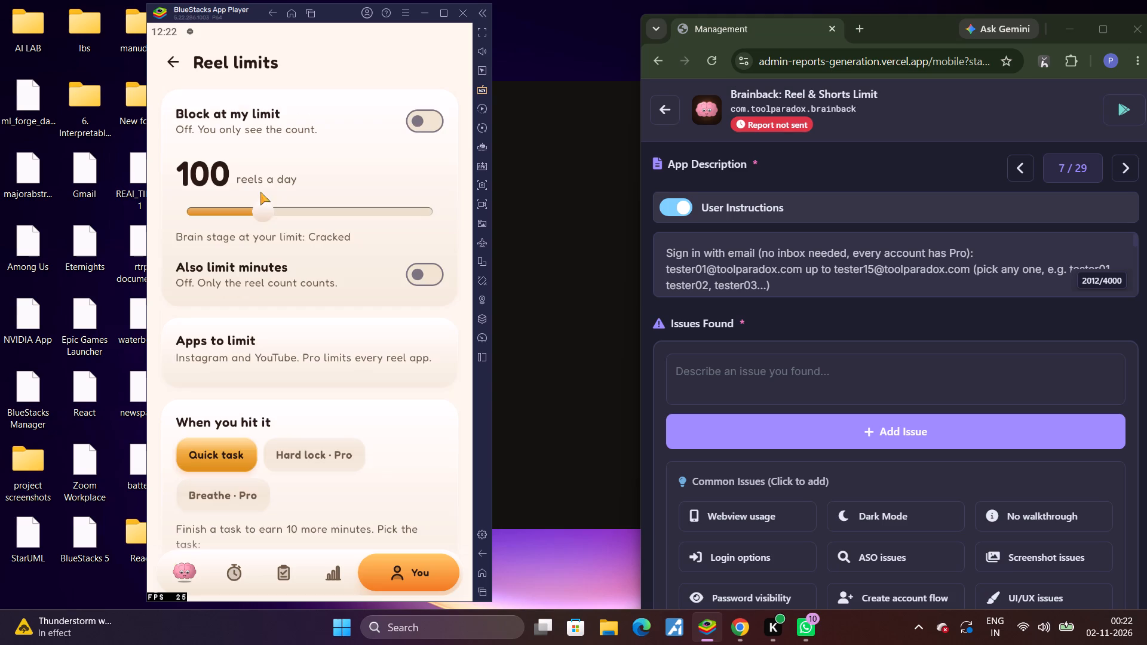
drag(252, 219, 373, 220)
scroll(345, 328, down, 10)
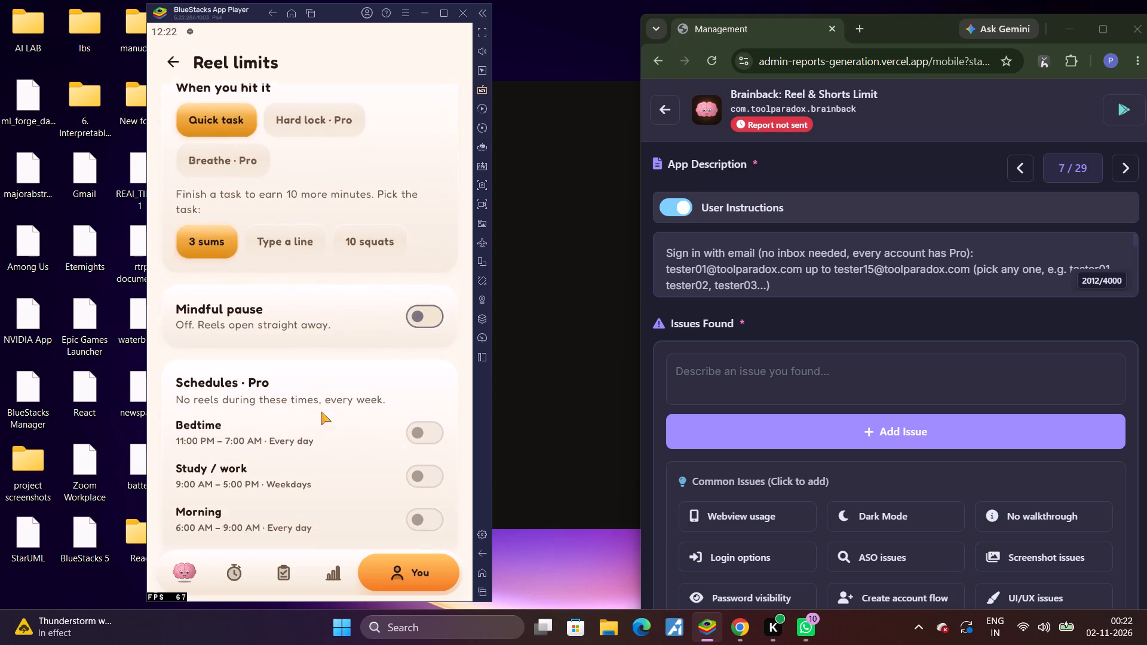
scroll(321, 411, down, 2)
drag(262, 468, 261, 274)
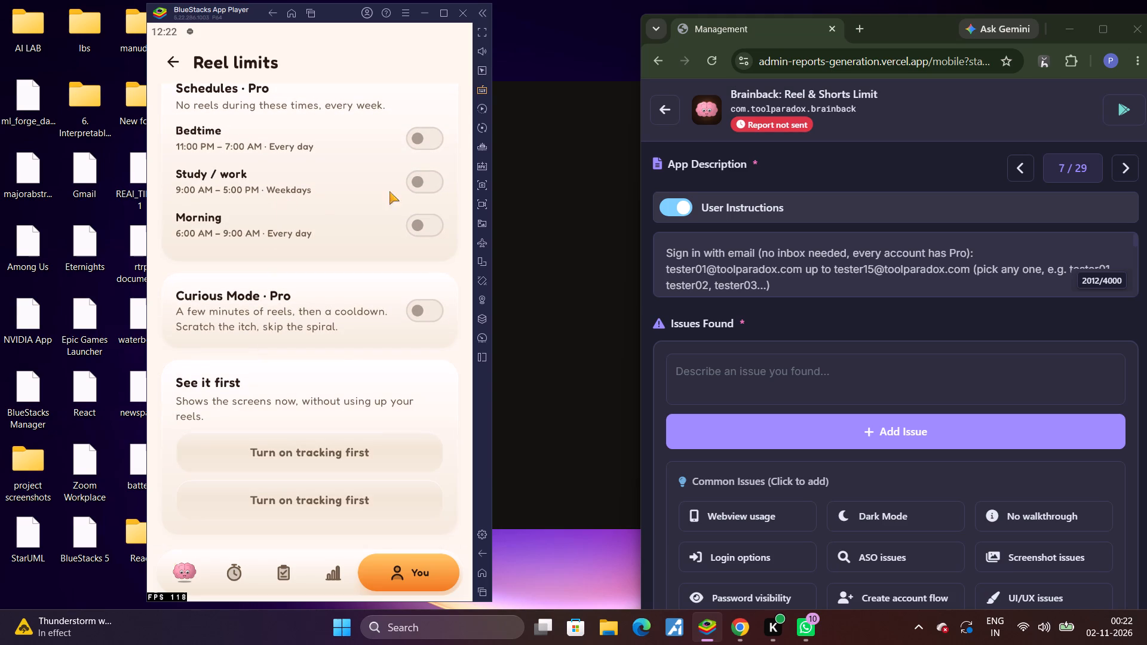
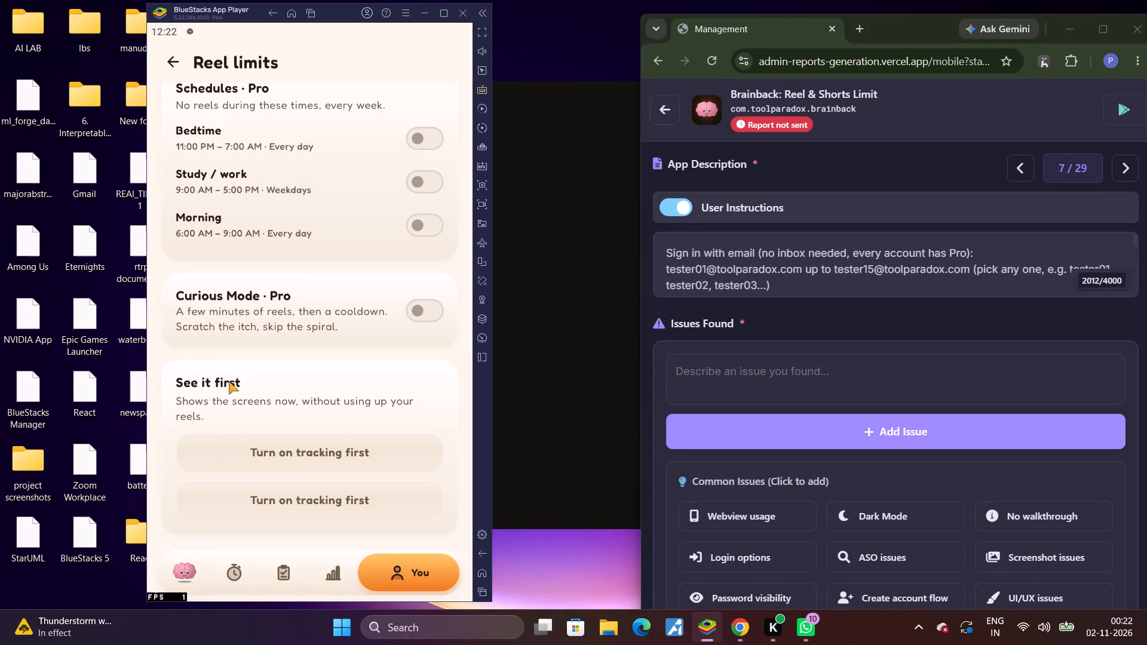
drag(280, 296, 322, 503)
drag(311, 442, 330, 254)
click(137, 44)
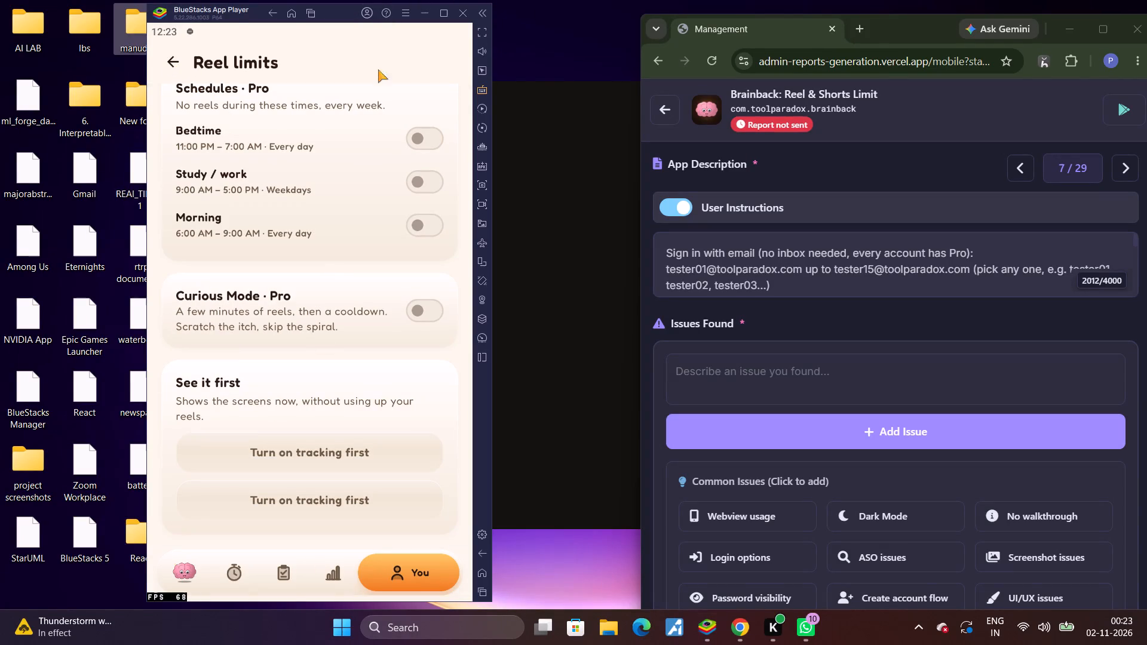
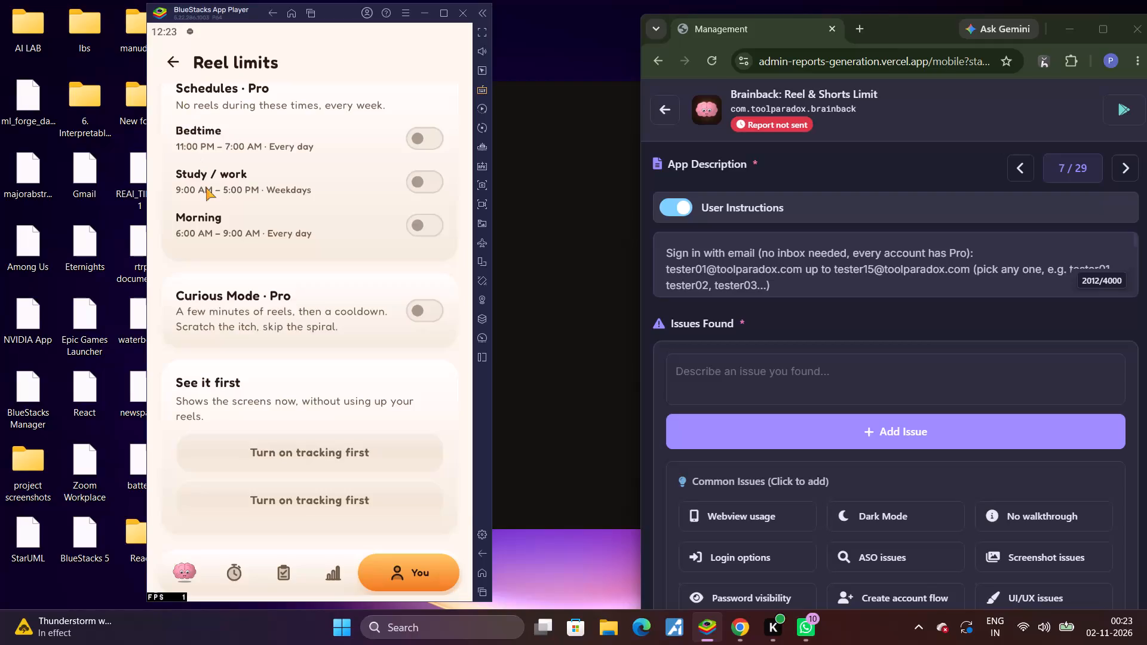
Try opening the Refer a friend entry in Brainback's You section in the emulator.
drag(214, 209, 266, 376)
drag(268, 415, 261, 296)
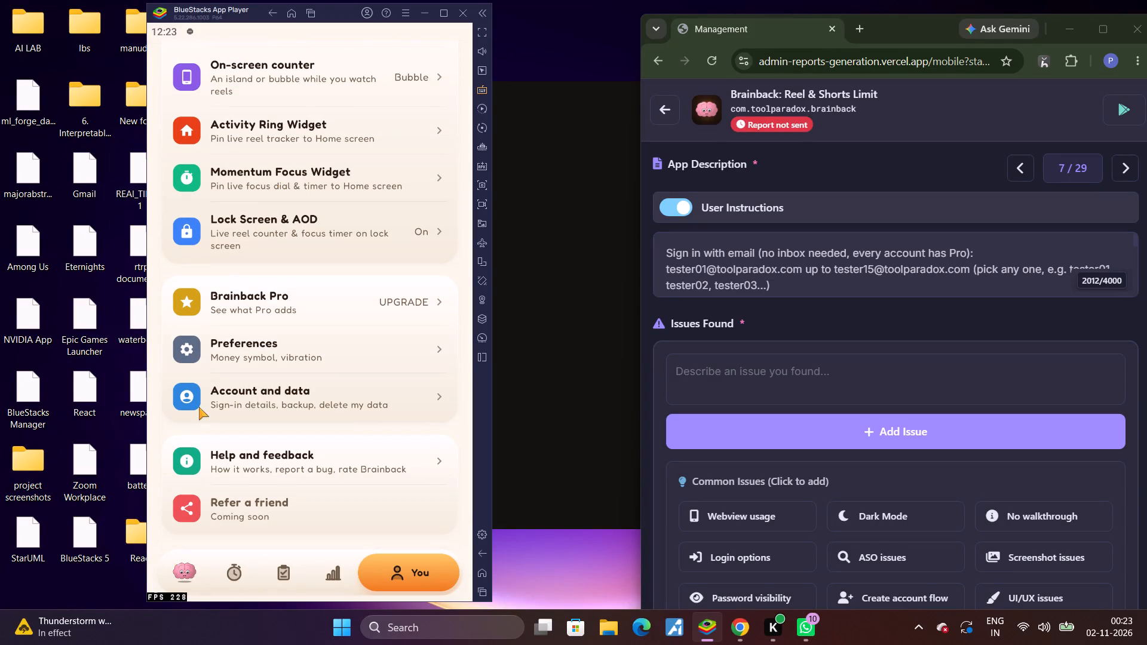
triple_click(253, 503)
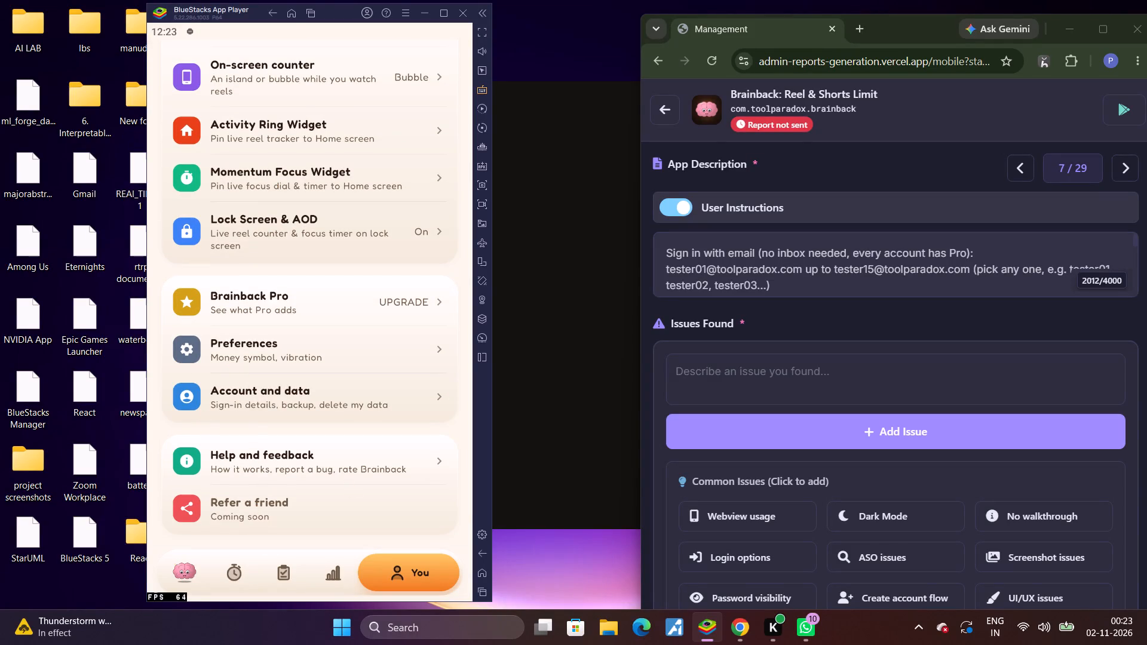
Switch to the report page in Chrome and begin describing a new Brainback issue with "refer a friend is not yet".
click(760, 363)
text(refer a)
key(space)
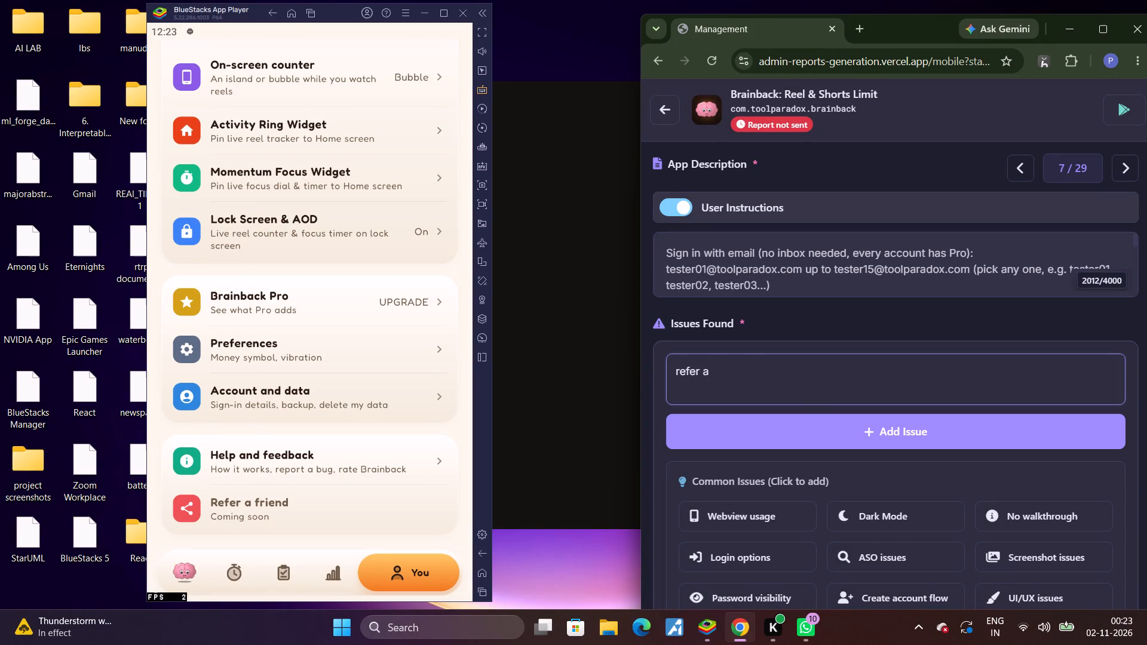
text(friend)
key(space)
text(is)
key(space)
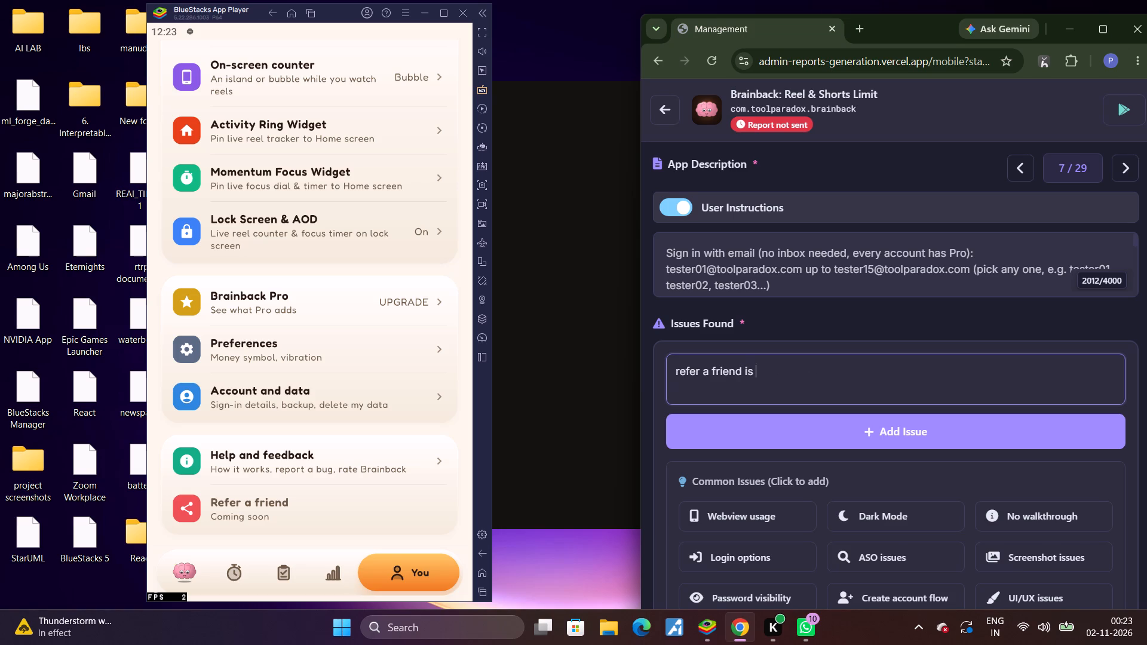
text(not yet)
key(space)
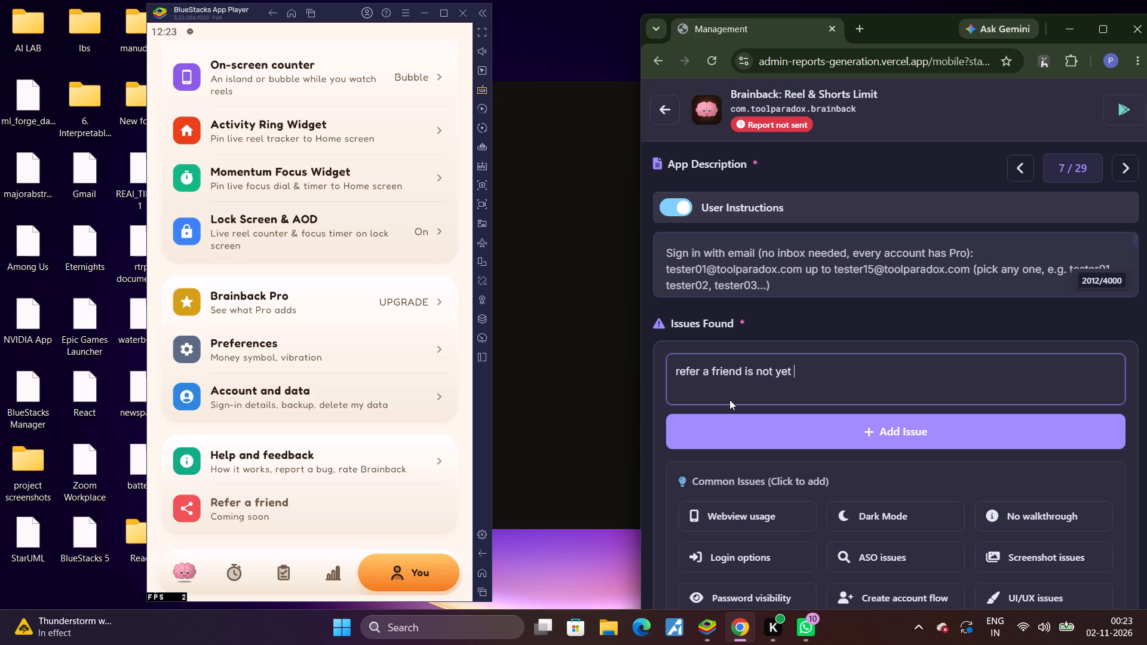
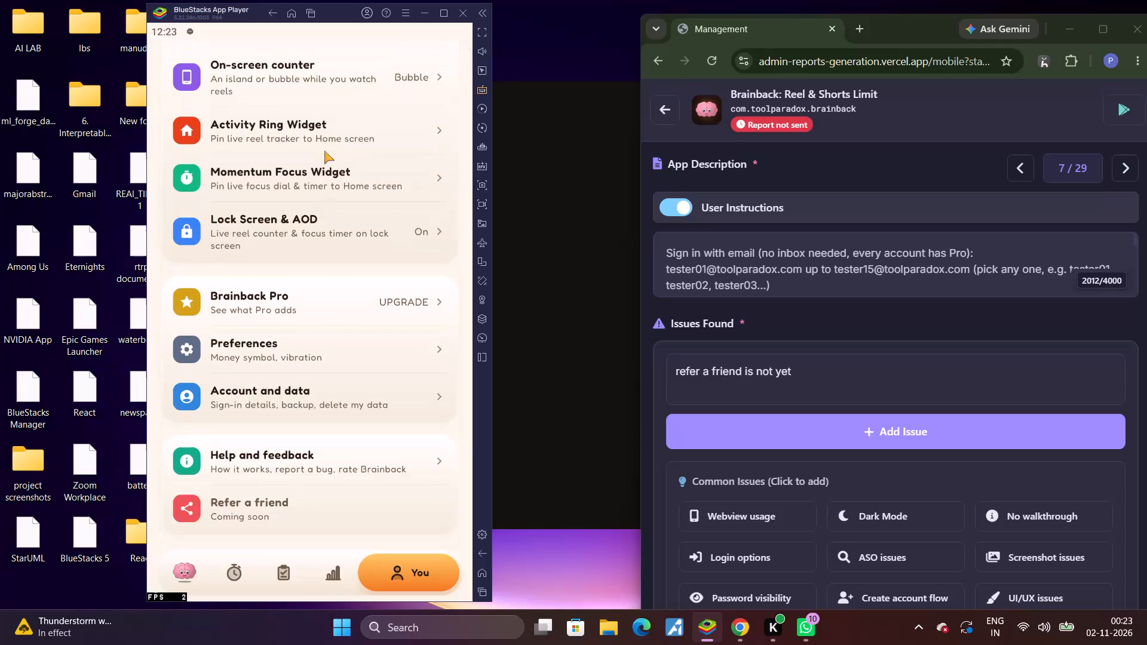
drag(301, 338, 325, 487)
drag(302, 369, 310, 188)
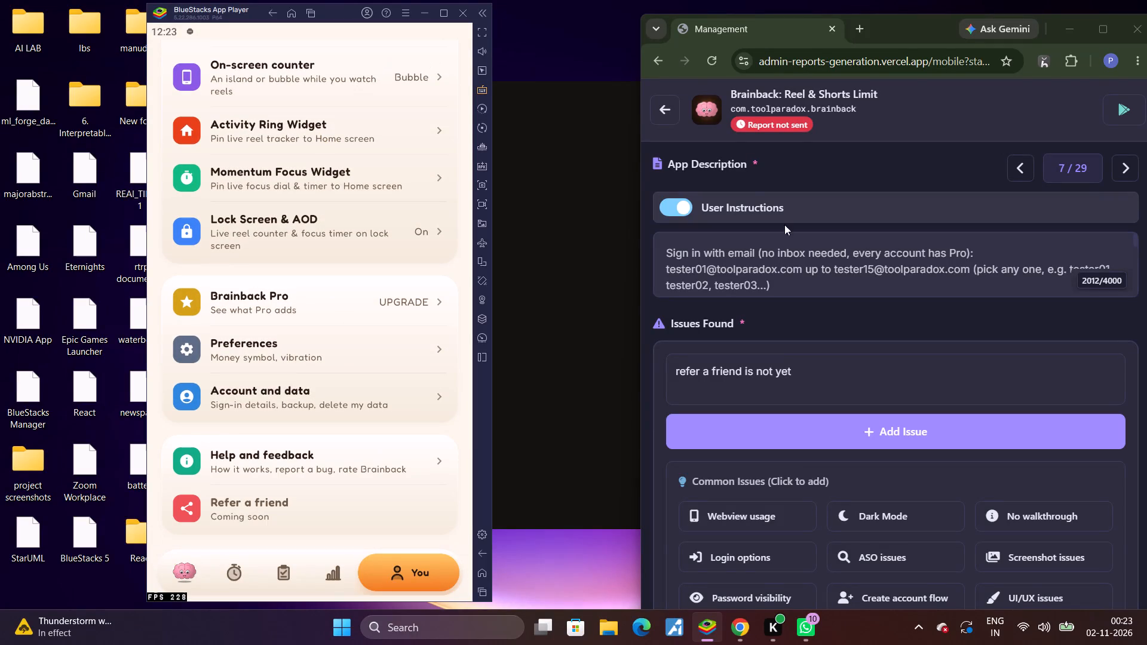
Switch to the report page in Chrome, complete the issue text with "initiated" and add it to Brainback's issues.
click(817, 380)
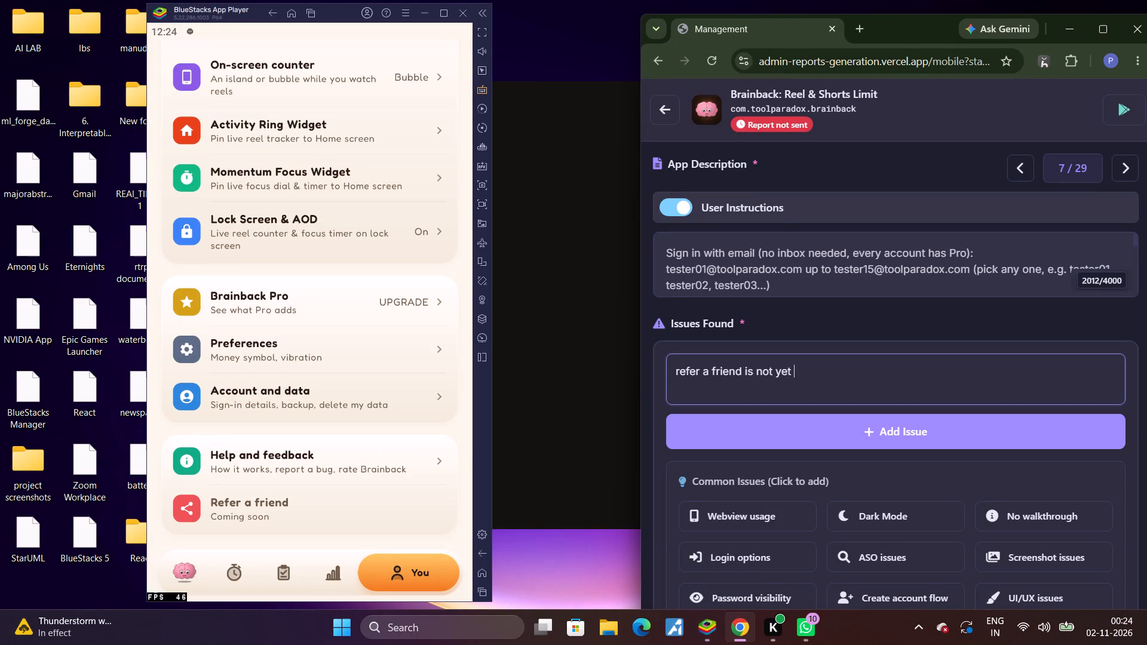
text(initi)
text(ated)
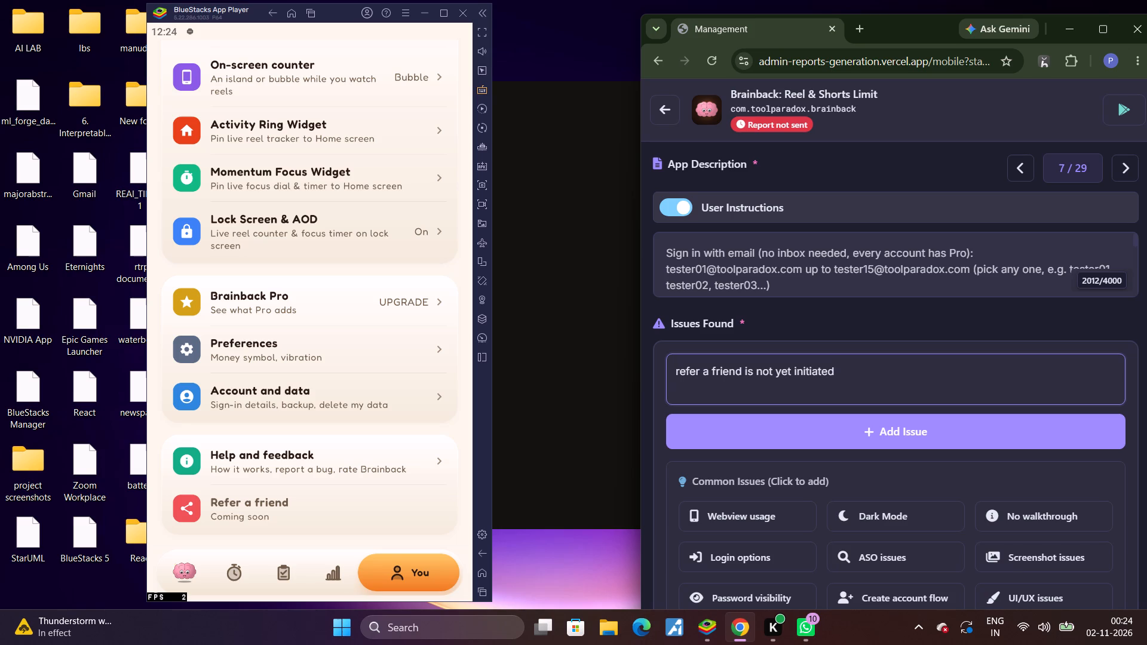
click(697, 437)
Add the common issue "No walkthrough" to Brainback's issue list.
scroll(772, 385, down, 7)
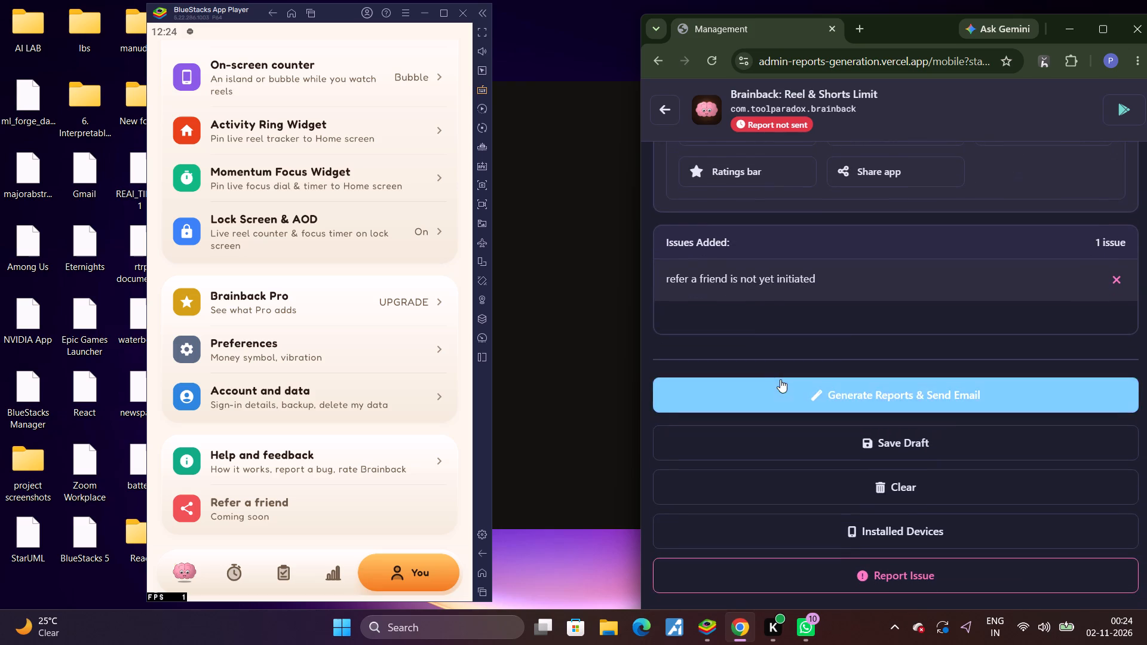
scroll(781, 379, up, 3)
scroll(939, 309, up, 1)
click(1026, 301)
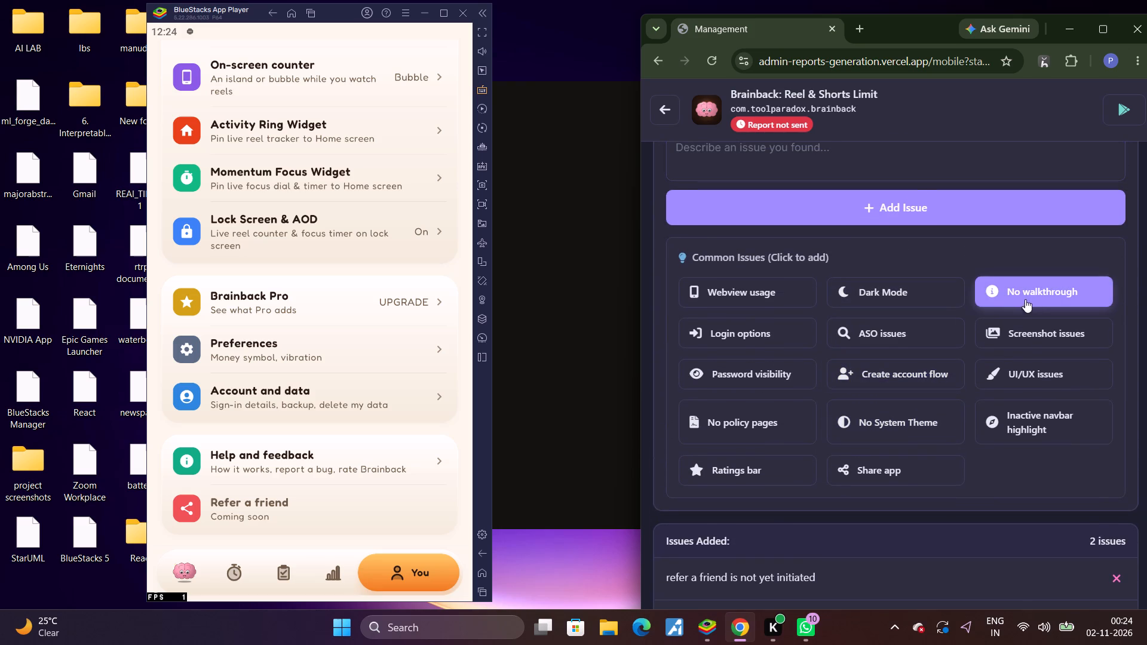
scroll(820, 418, down, 5)
scroll(710, 377, up, 6)
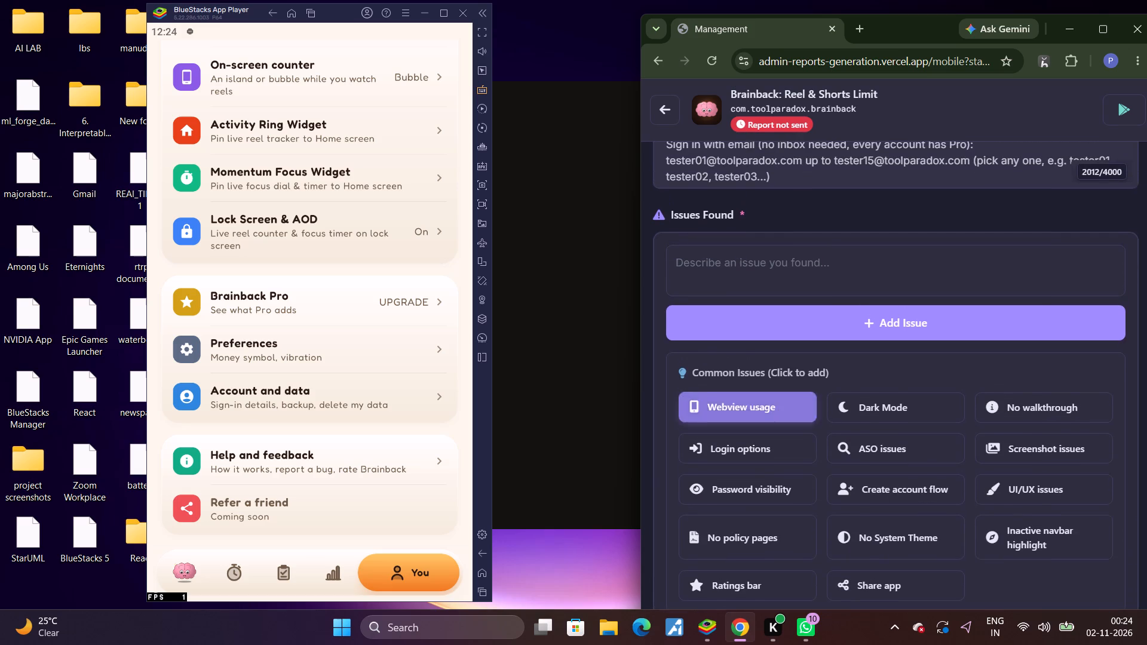
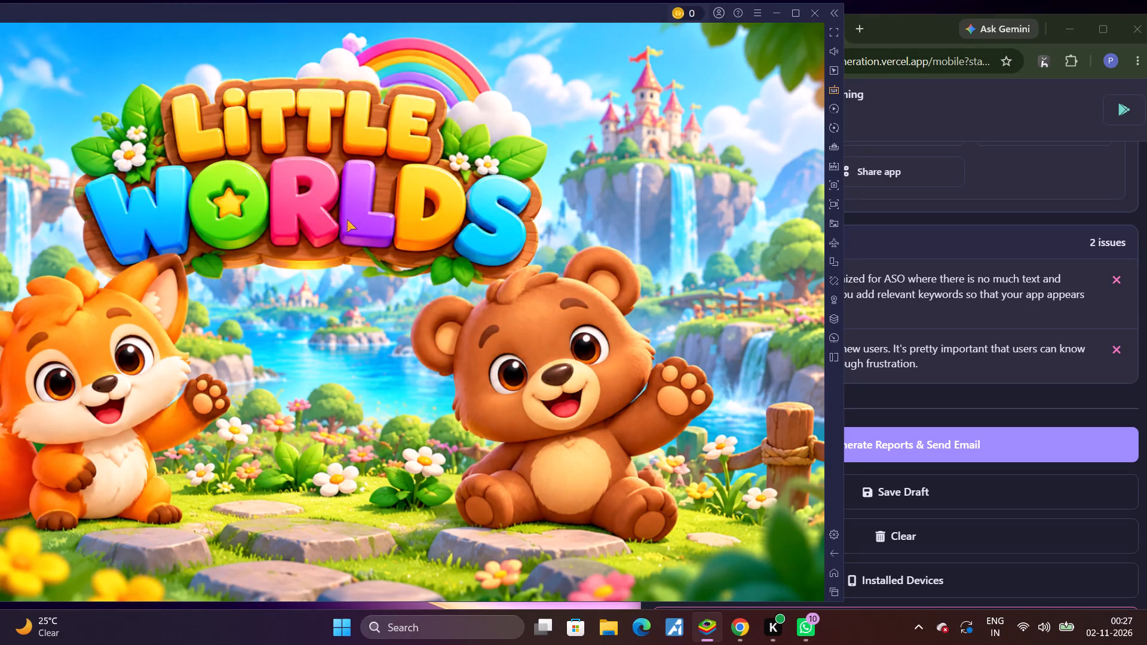
Try out the Little Worlds app by exploring letter A in Learn ABC, the Food & Drinks section and the Musical Instruments section.
drag(504, 10, 611, 6)
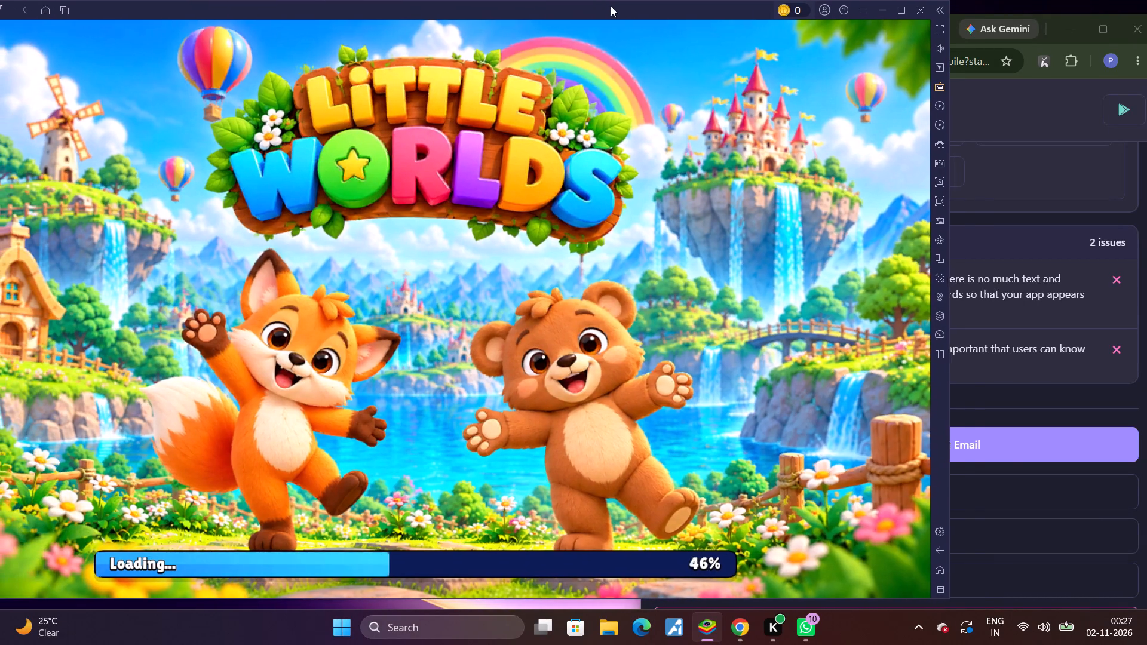
drag(611, 6, 736, 11)
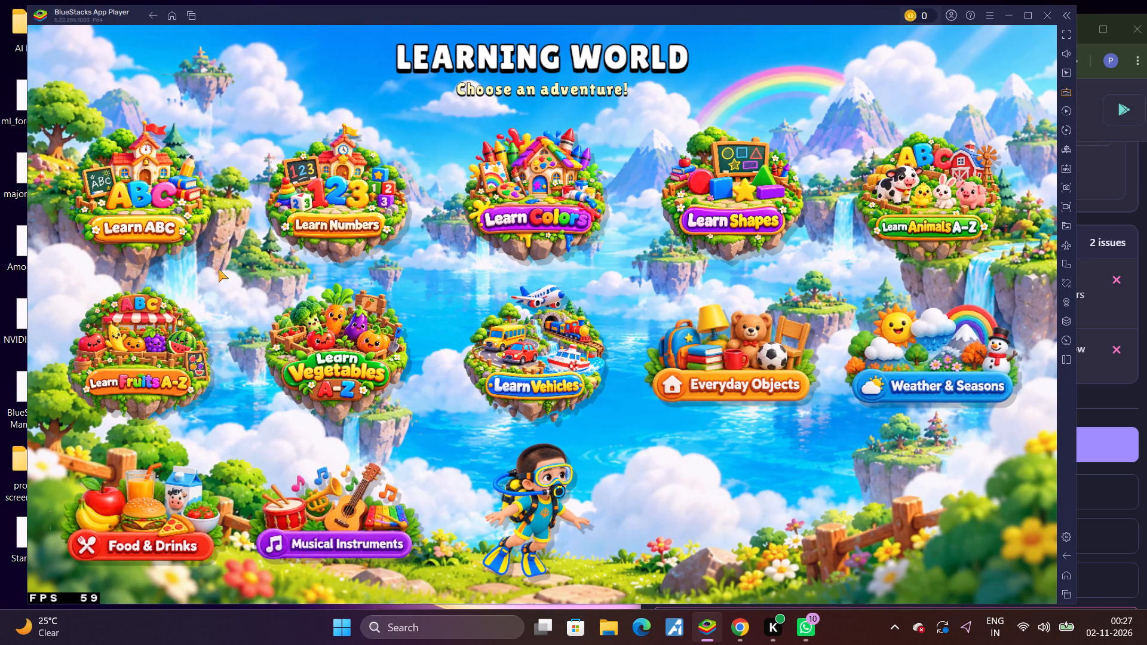
click(119, 189)
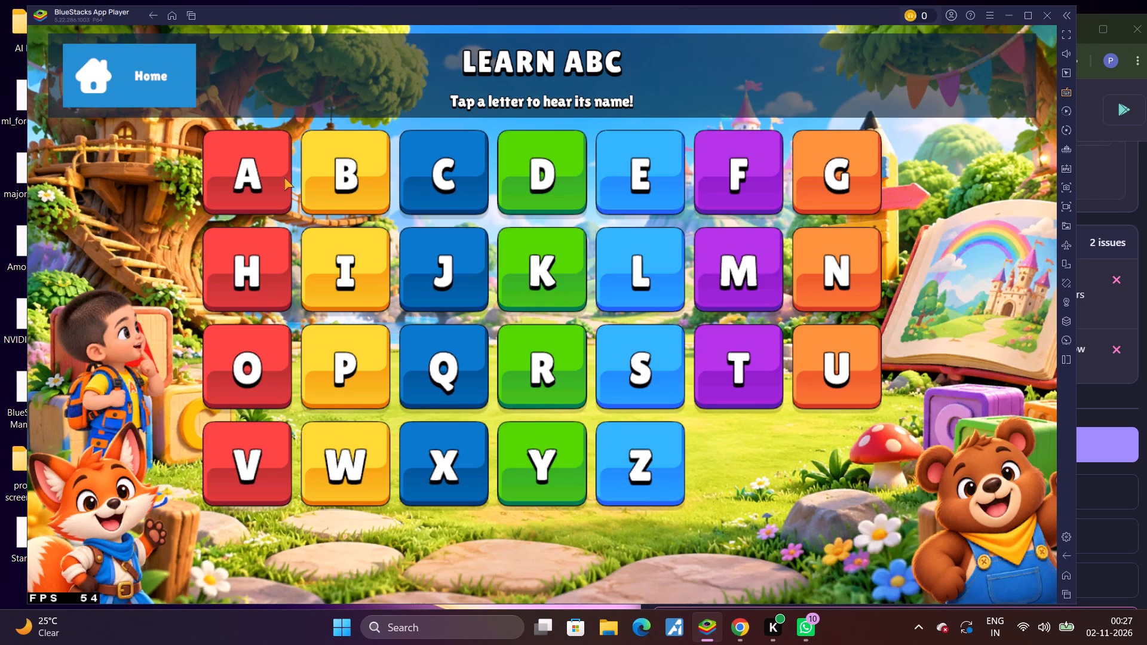
click(284, 177)
click(343, 180)
click(521, 517)
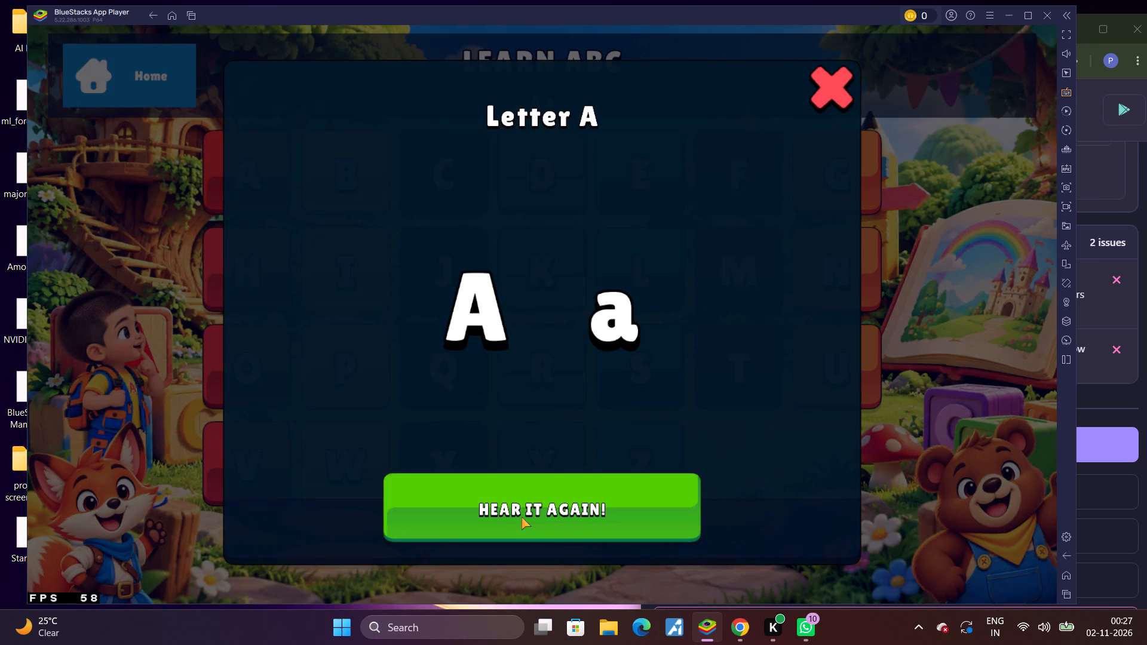
click(814, 85)
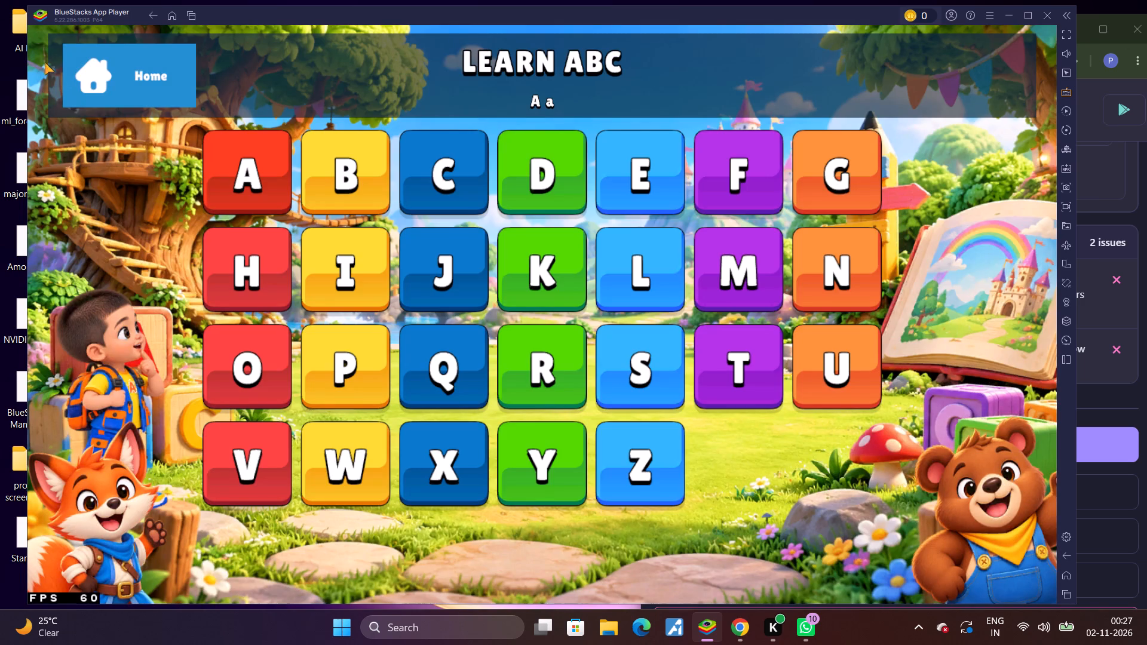
click(136, 65)
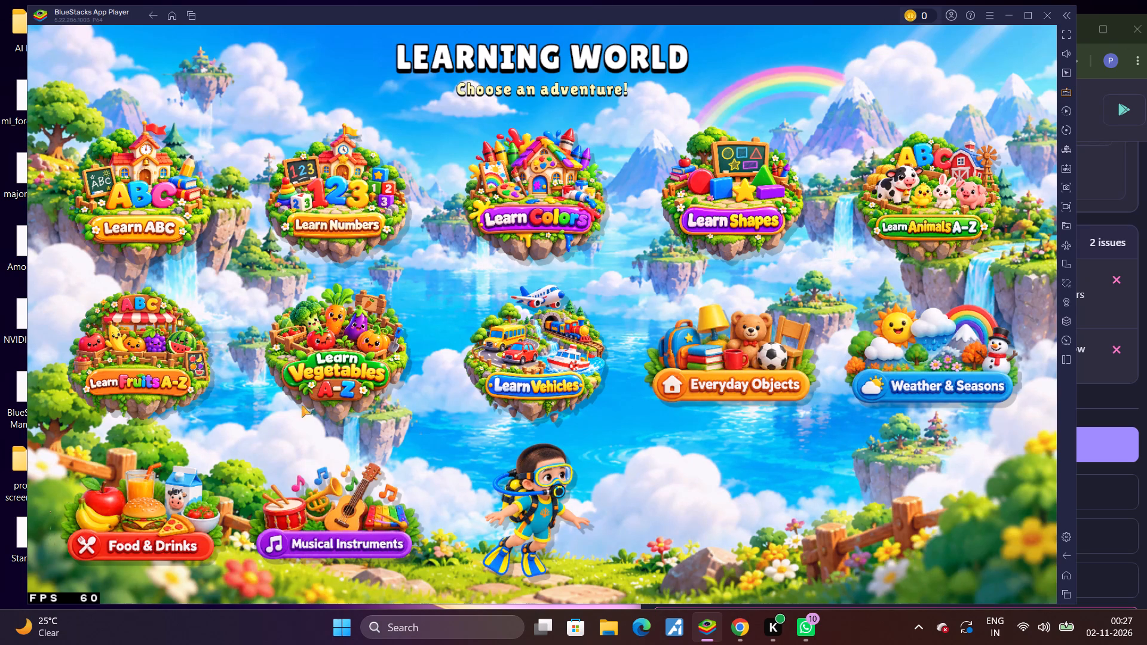
click(153, 517)
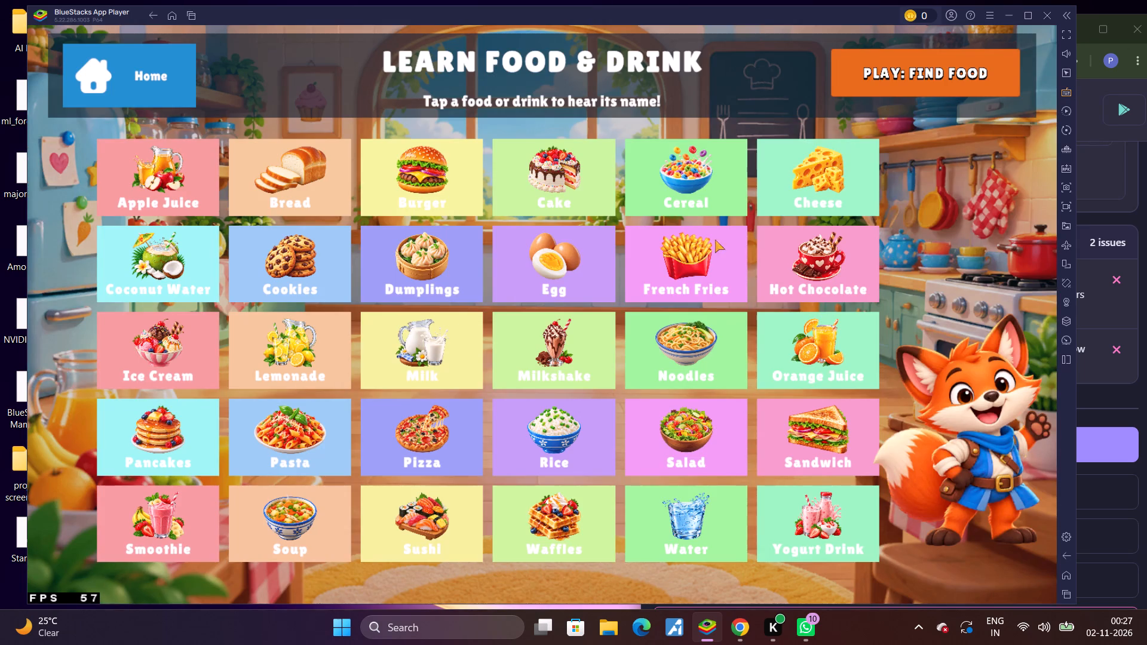
click(158, 86)
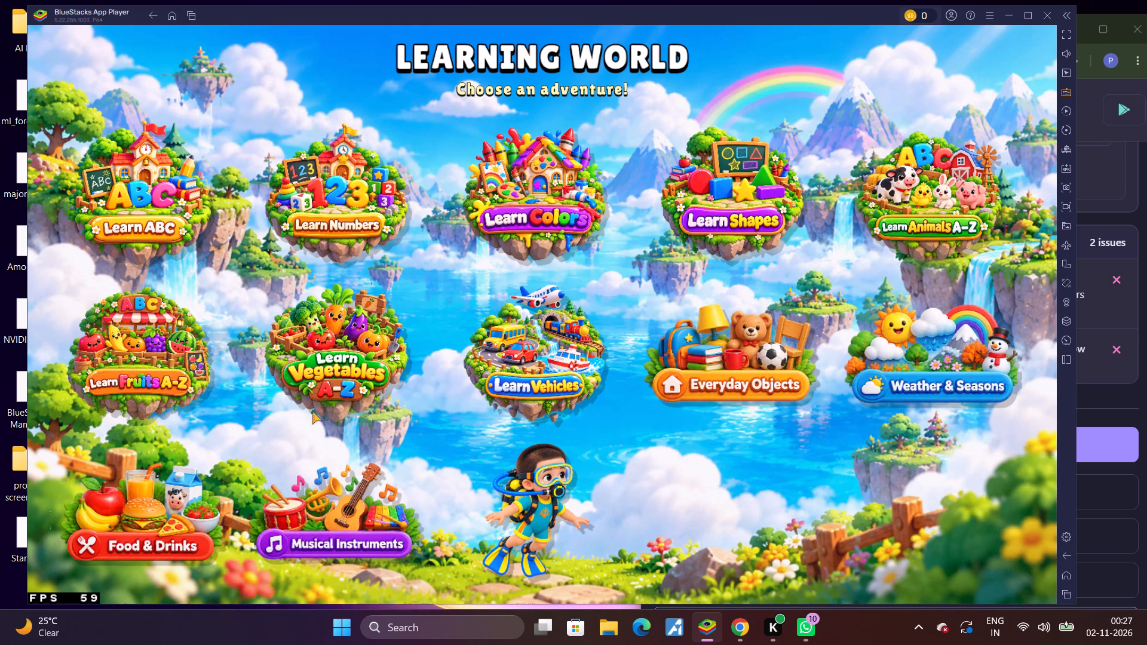
click(323, 512)
drag(310, 407, 314, 359)
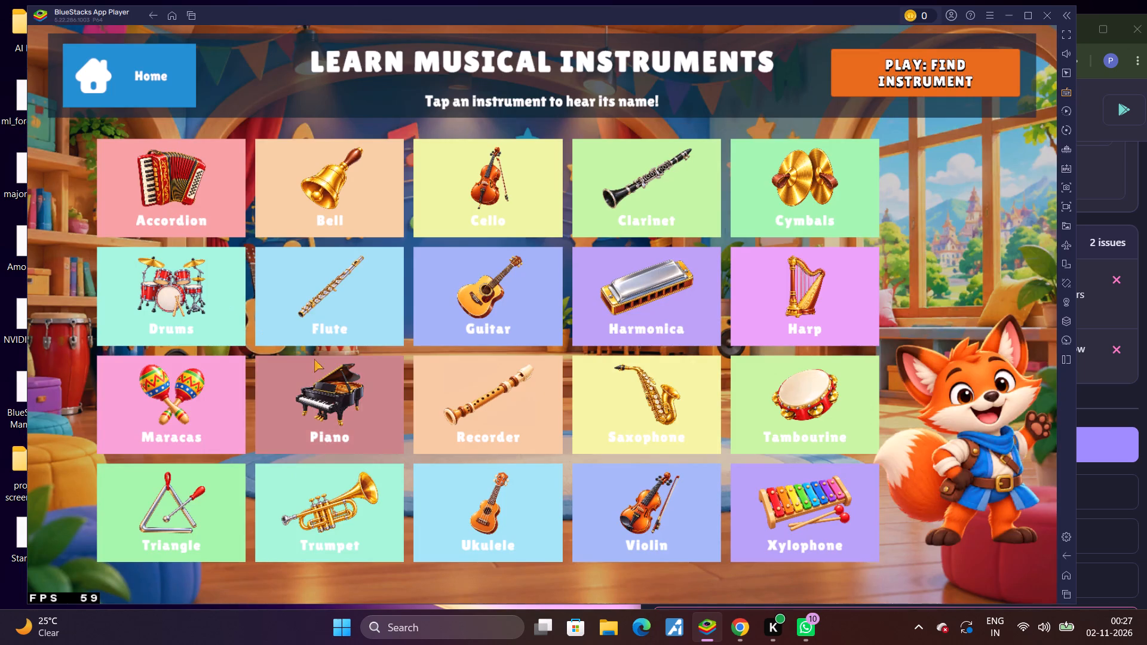
drag(314, 359, 265, 191)
click(142, 92)
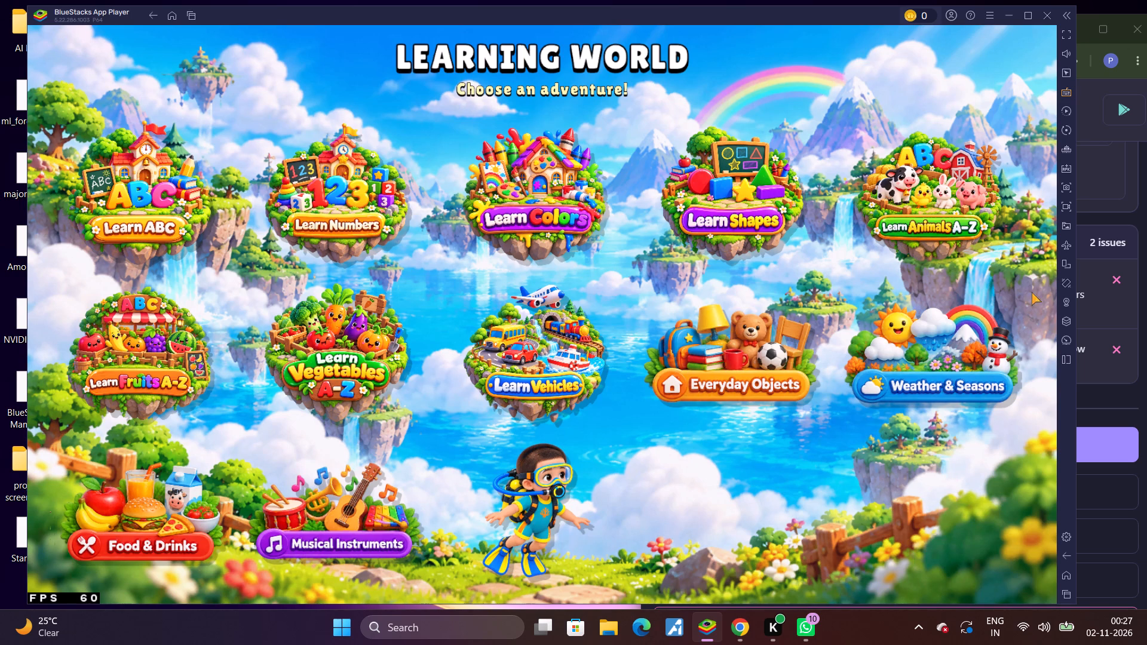
In Chrome, add the common issue "Ratings bar" to the Little Worlds: Kids Learning report and send it by email.
click(1095, 228)
click(719, 176)
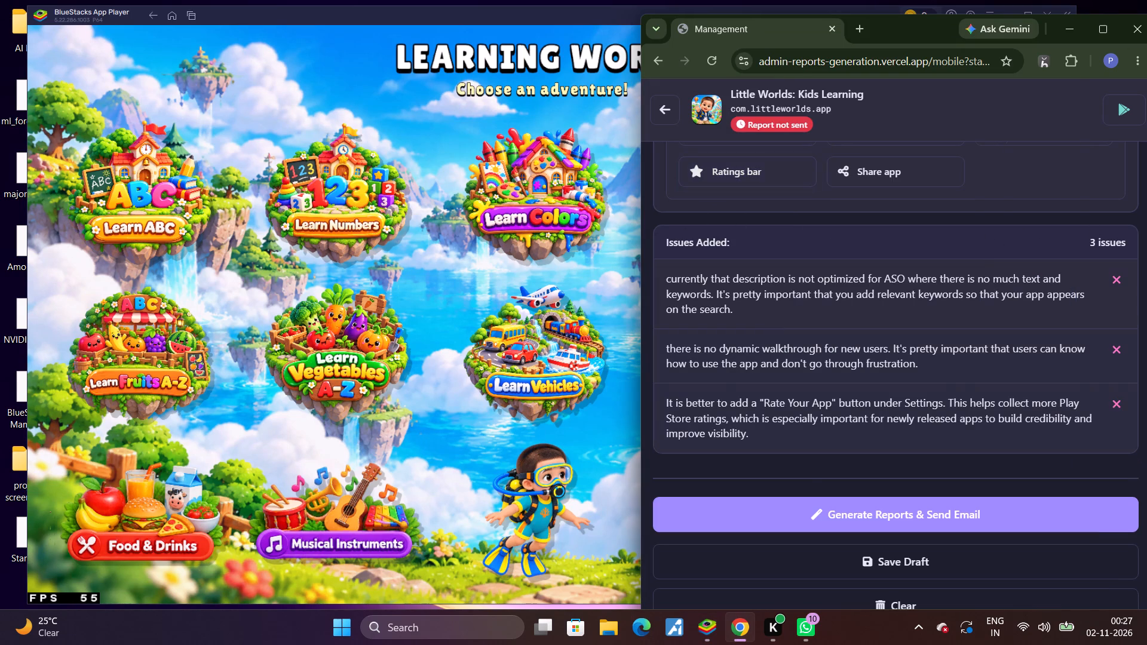
click(809, 508)
Advance the report page to the next app, Masal Bahçesi: Sesli Masal.
scroll(809, 508, up, 11)
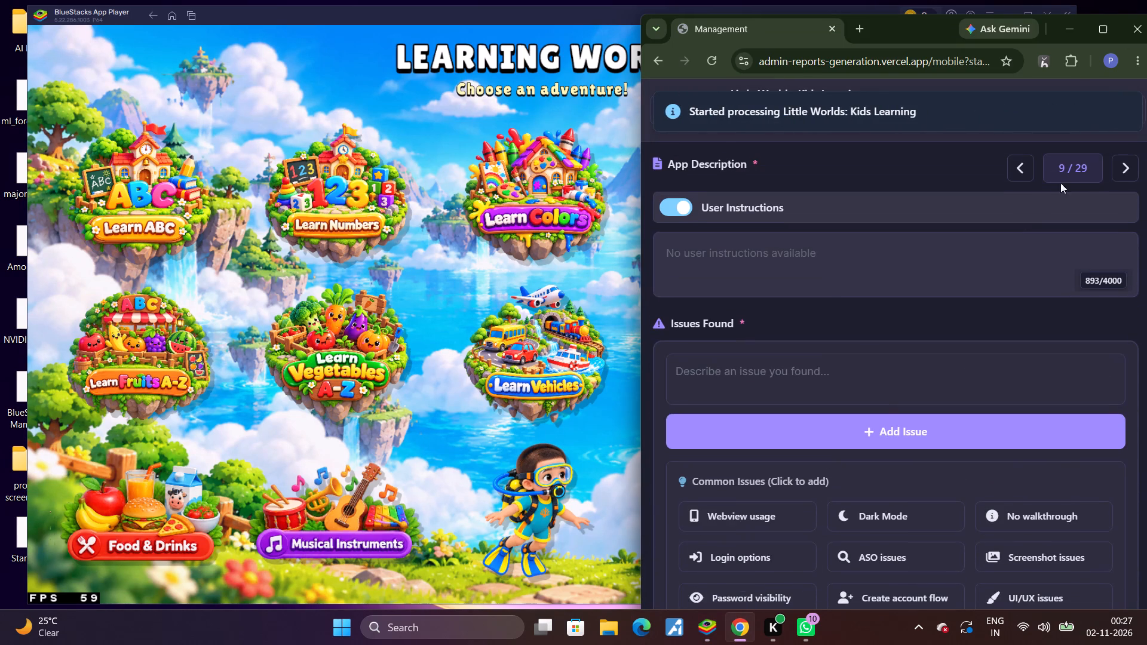
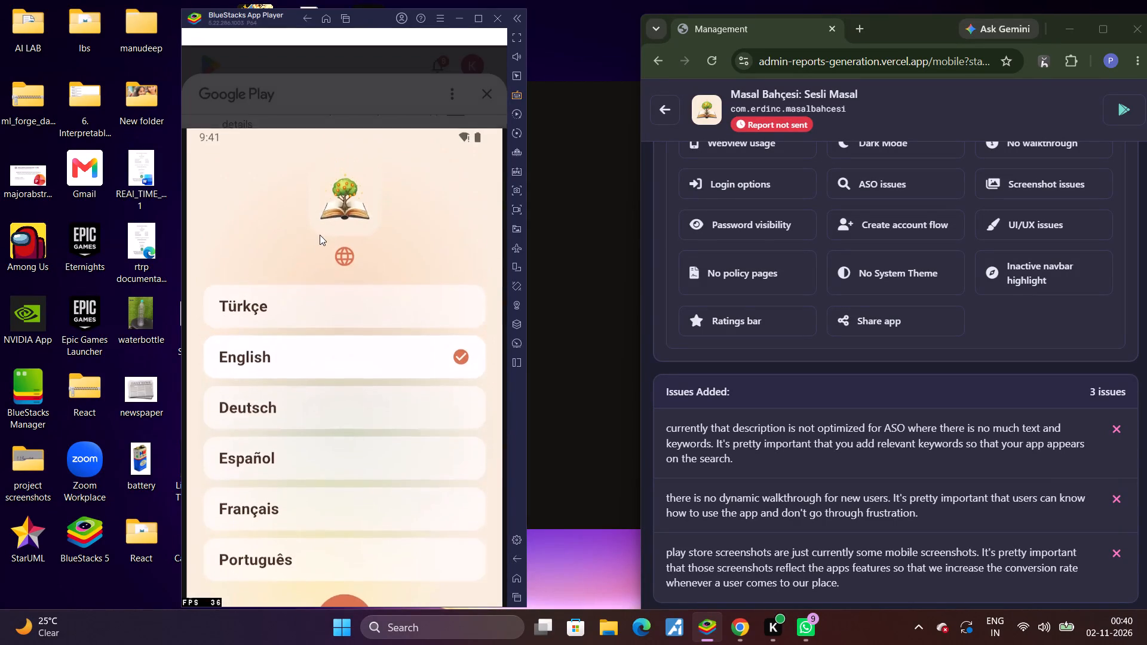
drag(320, 235, 321, 263)
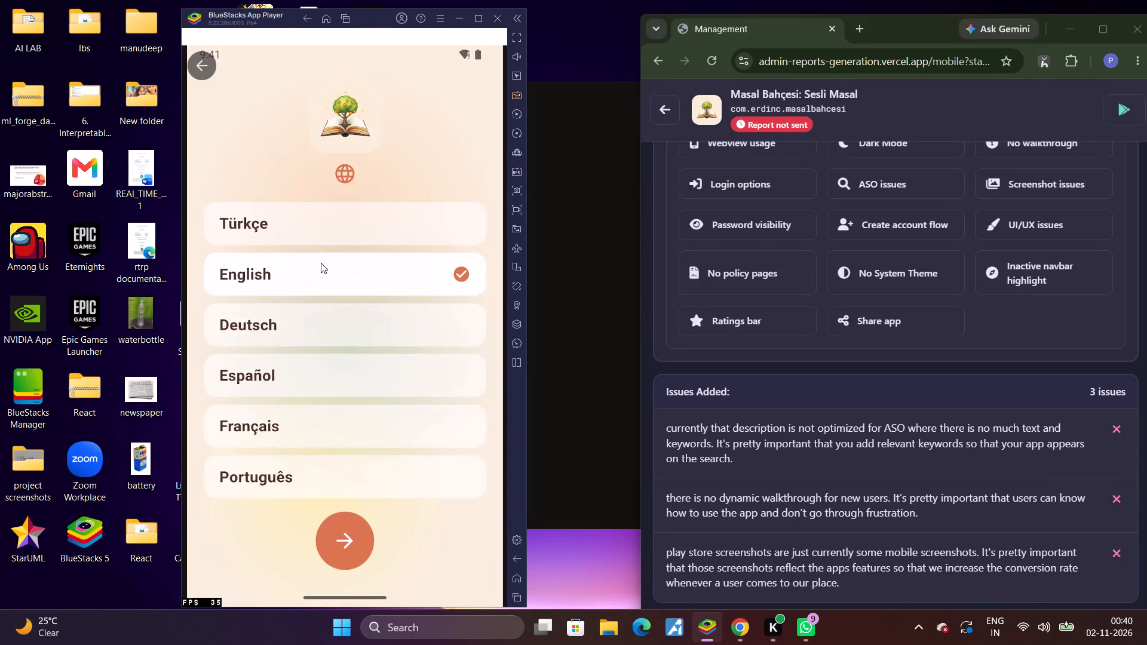
drag(427, 104, 552, 490)
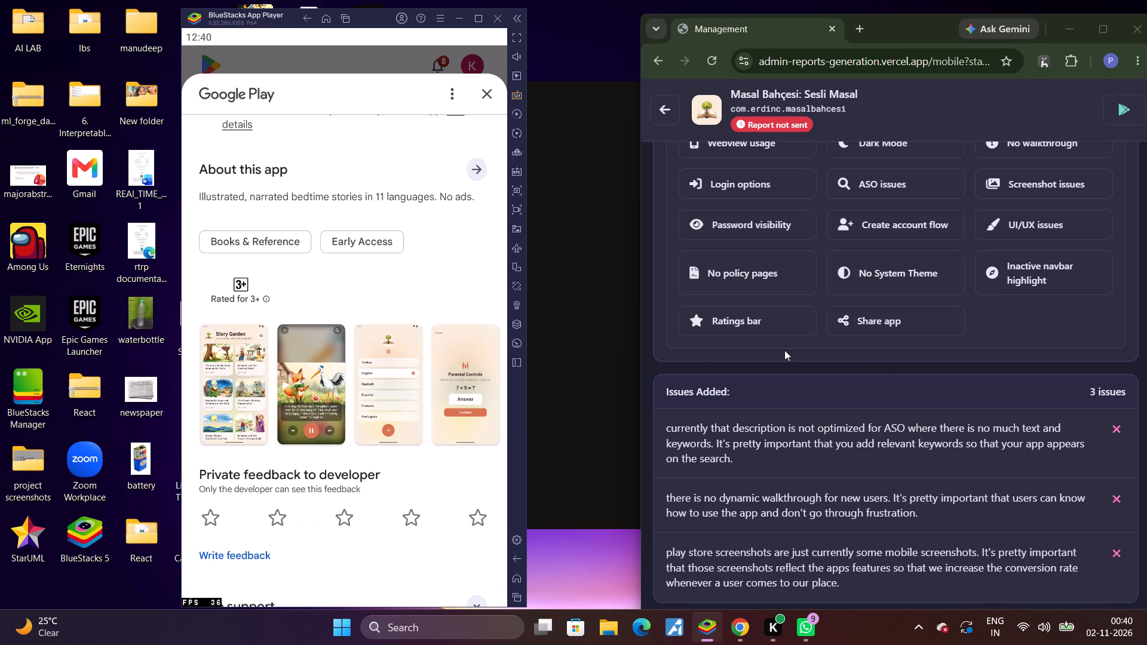
drag(290, 219, 326, 411)
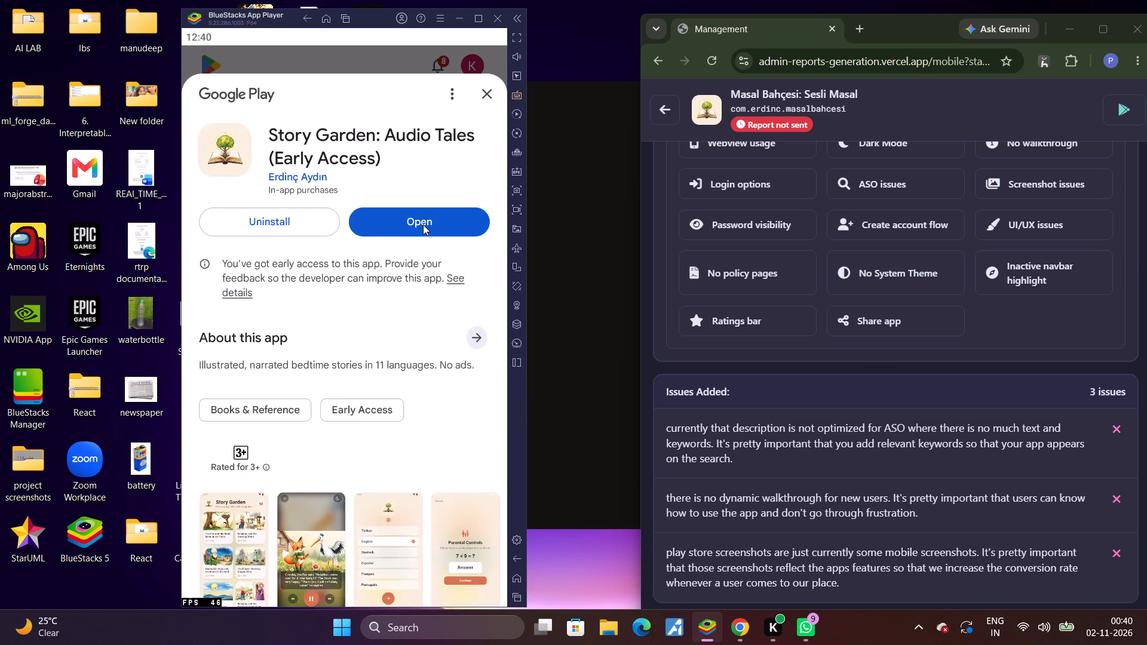
click(423, 225)
click(358, 577)
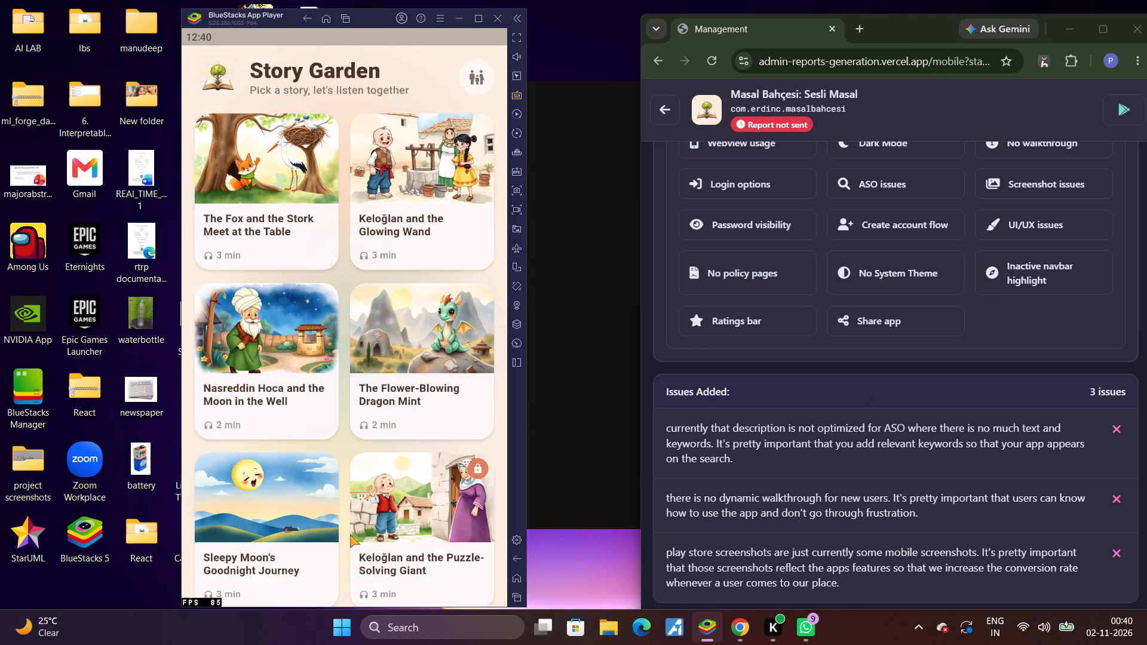
In Chrome, generate and send the Masal Bahçesi: Sesli Masal report and move on to the next app.
scroll(708, 346, down, 4)
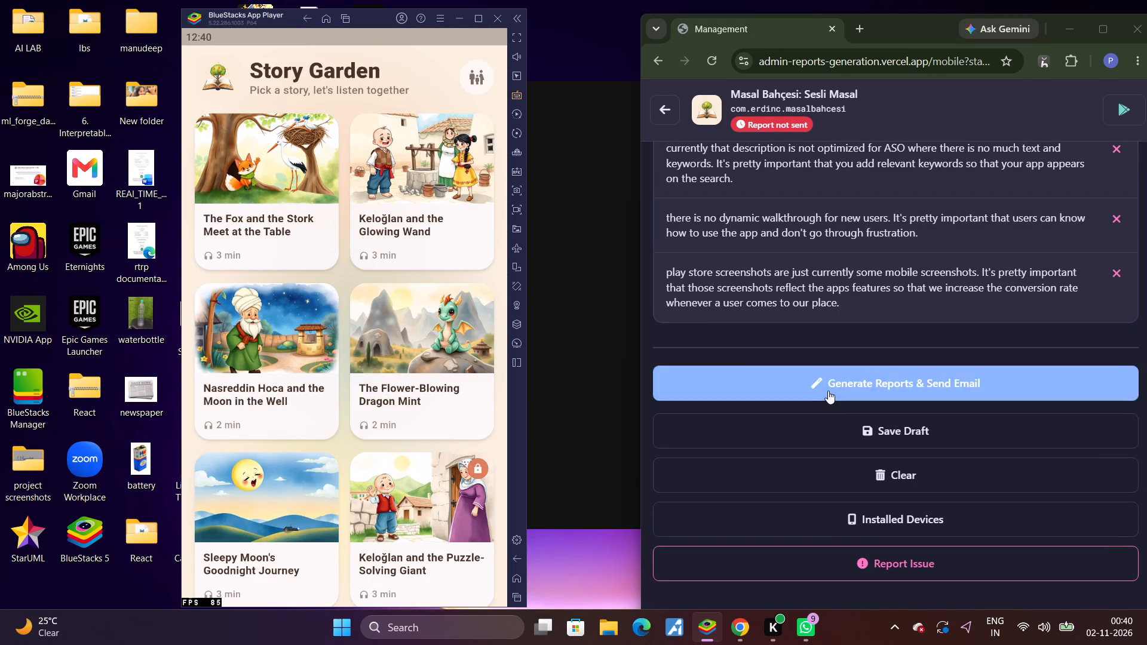
click(828, 391)
scroll(828, 392, up, 9)
click(1124, 168)
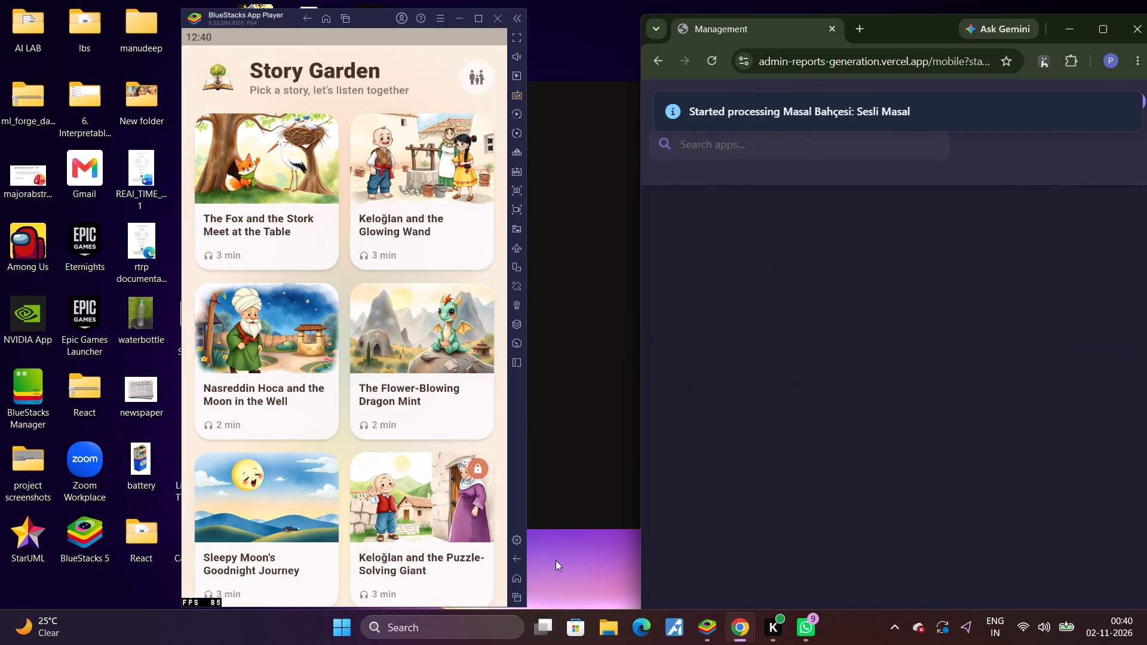
In the emulator, uninstall Story Garden: Audio Tales from its Play Store listing.
click(512, 594)
click(384, 290)
click(293, 209)
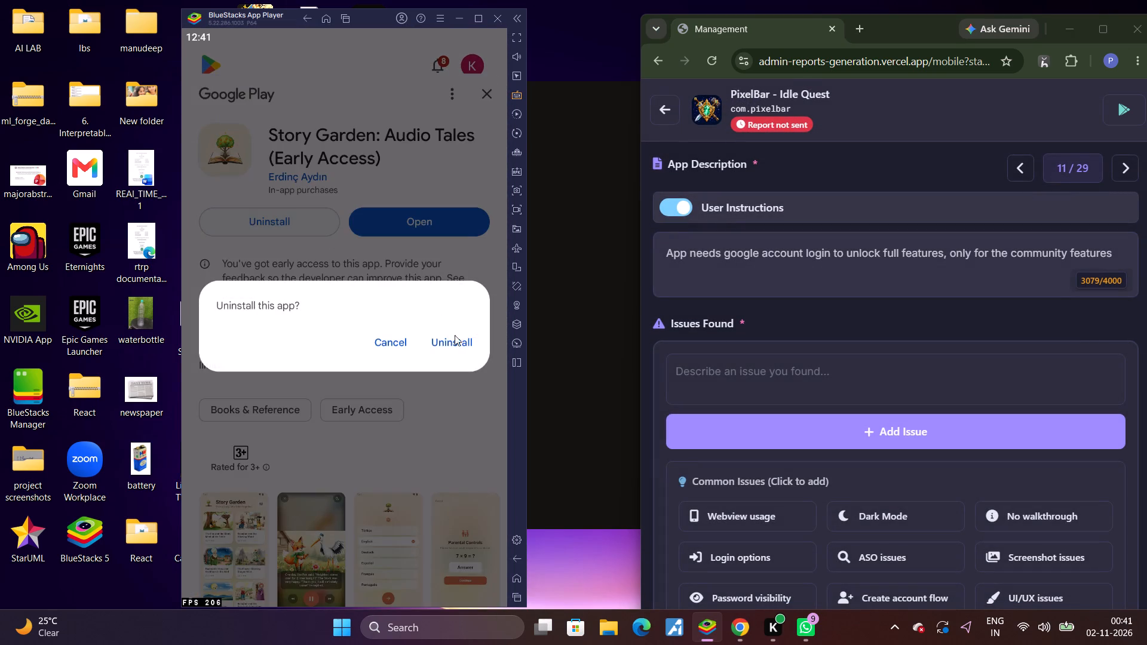
click(456, 343)
Advance the emulator's feedback page to PixelBar - Idle Quest and open its Play Store listing.
click(517, 594)
click(434, 371)
click(483, 159)
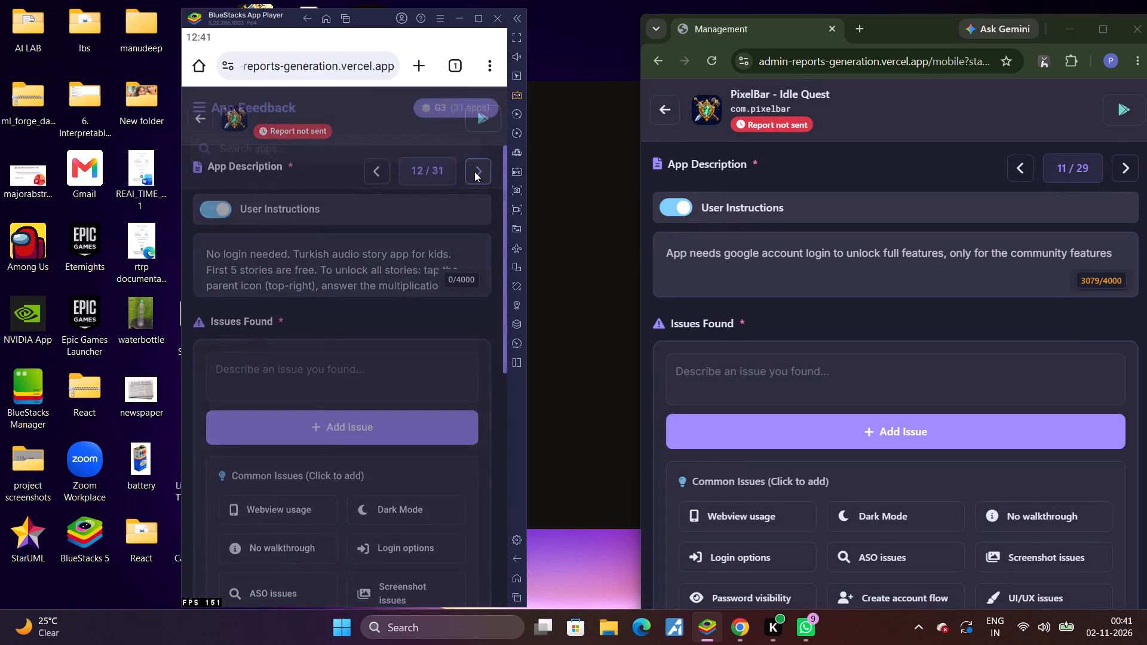
click(486, 110)
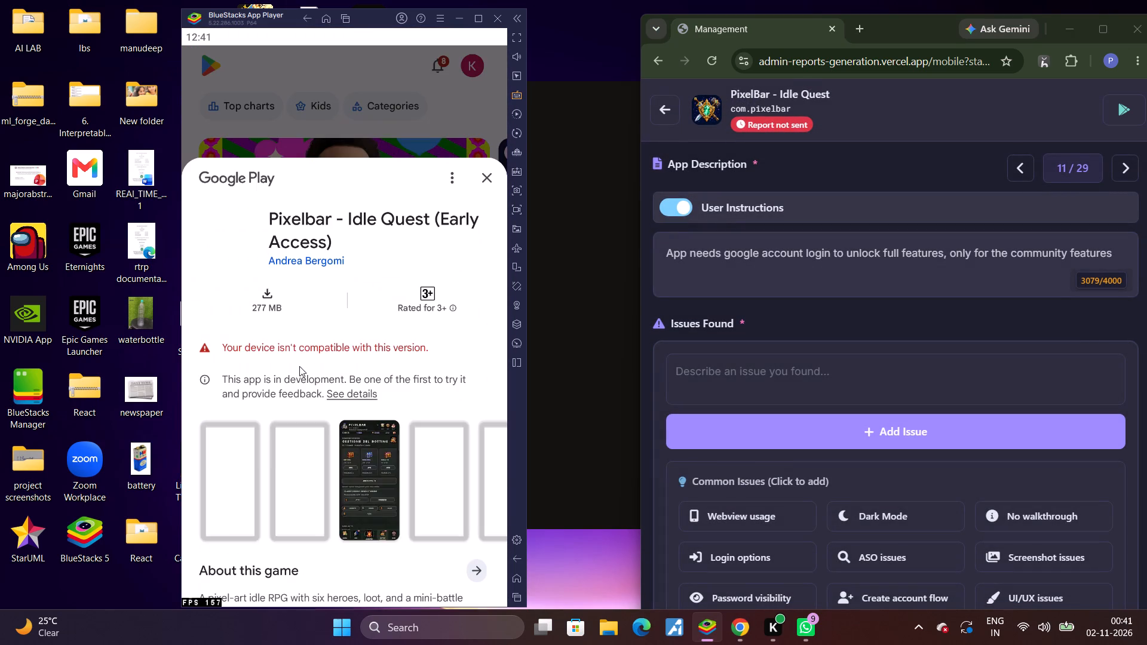
Examine the Play Store screenshots of Pixelbar - Idle Quest.
click(362, 511)
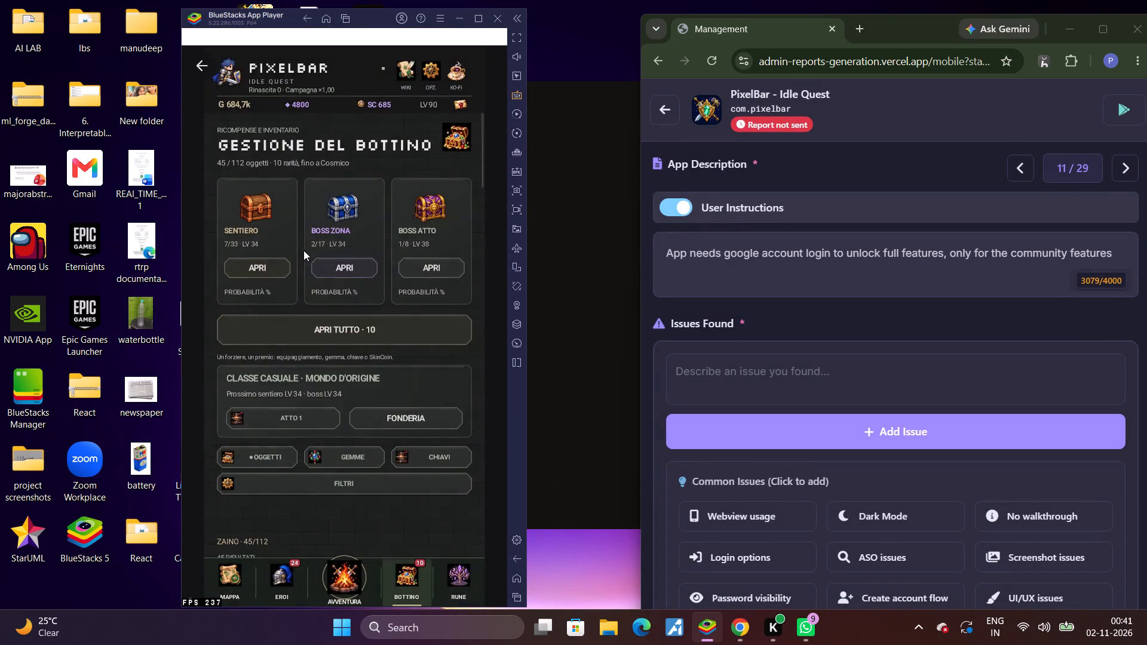
drag(329, 297, 429, 306)
drag(424, 303, 381, 318)
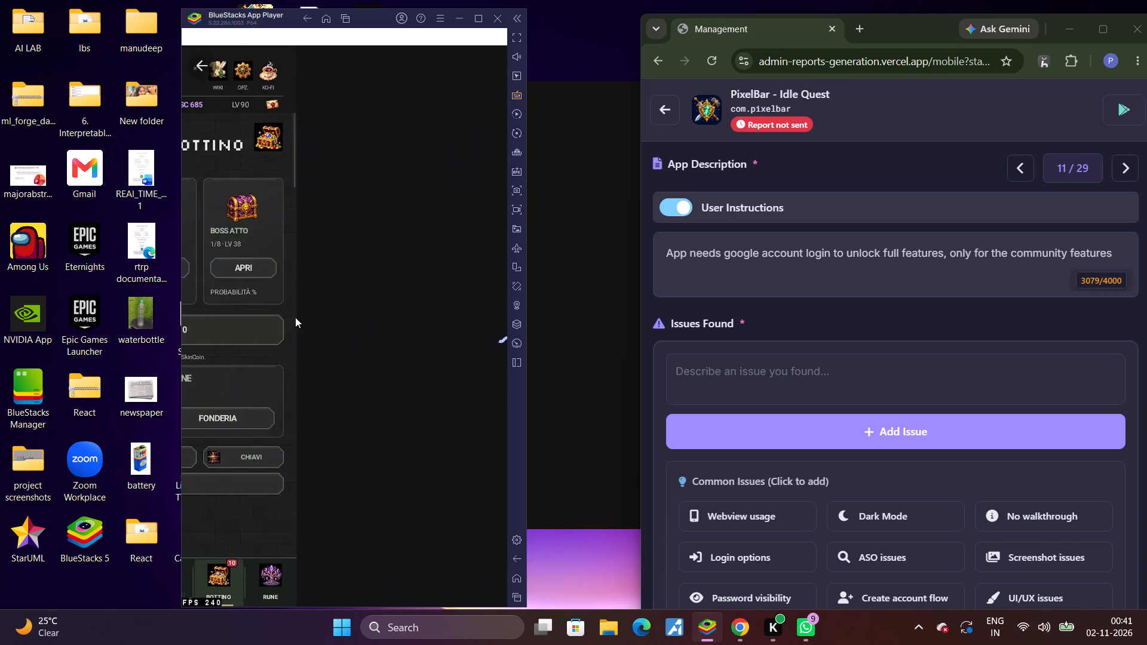
drag(344, 195, 410, 535)
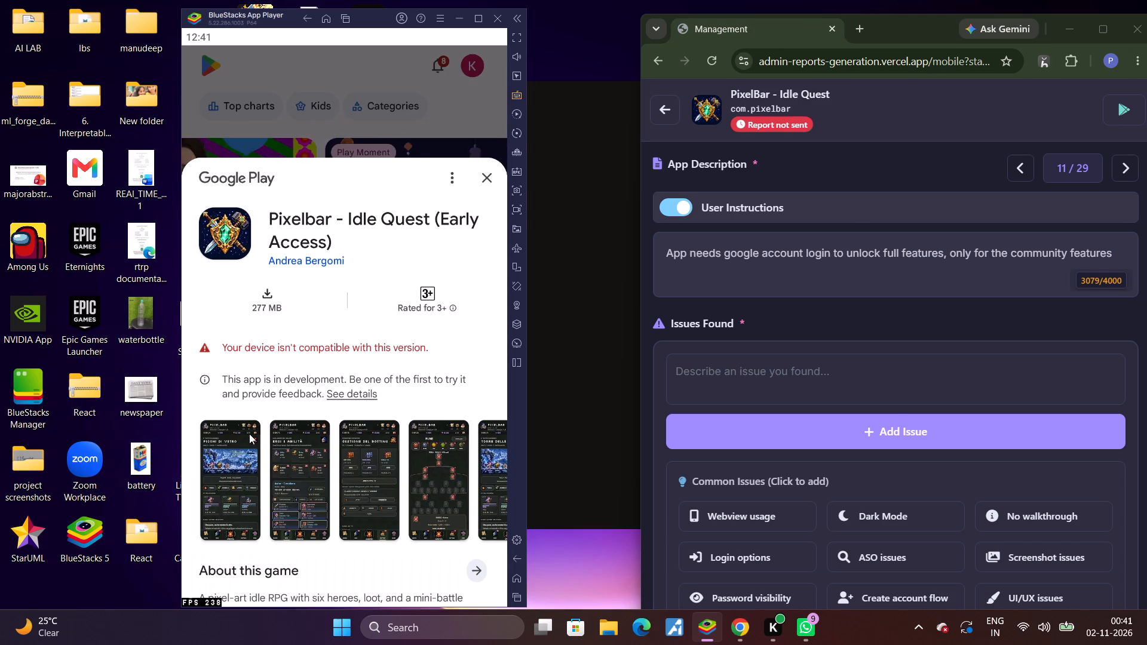
Capture the emulator's Pixelbar - Idle Quest listing with Snipping Tool and save the image as a PNG on the Desktop.
key(s)
click(422, 212)
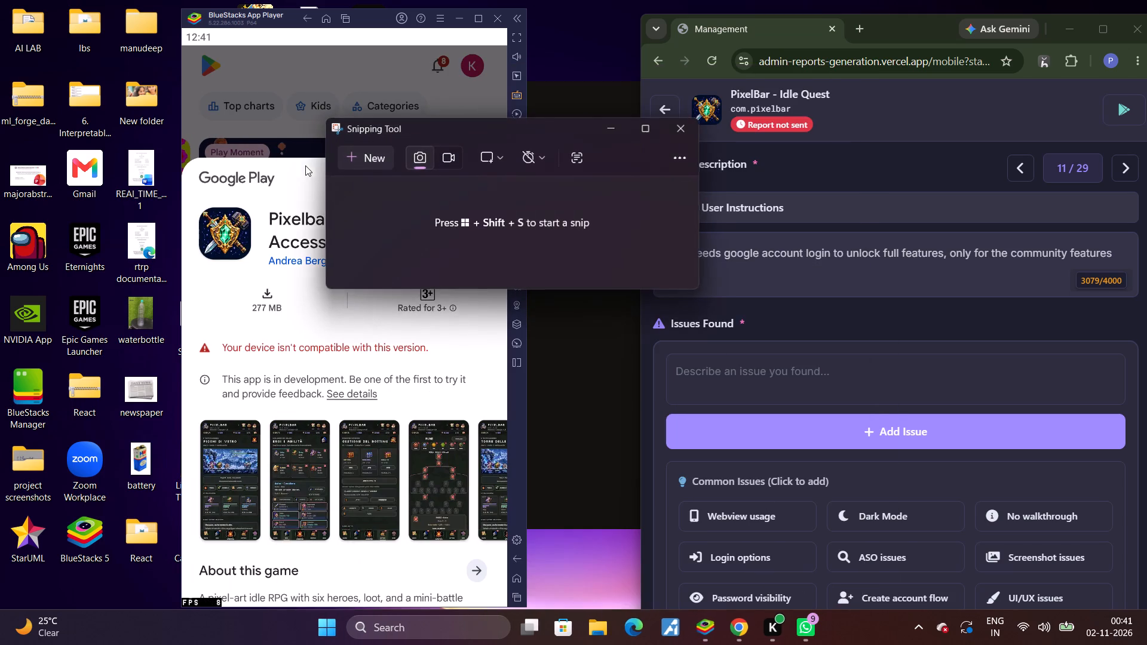
click(364, 148)
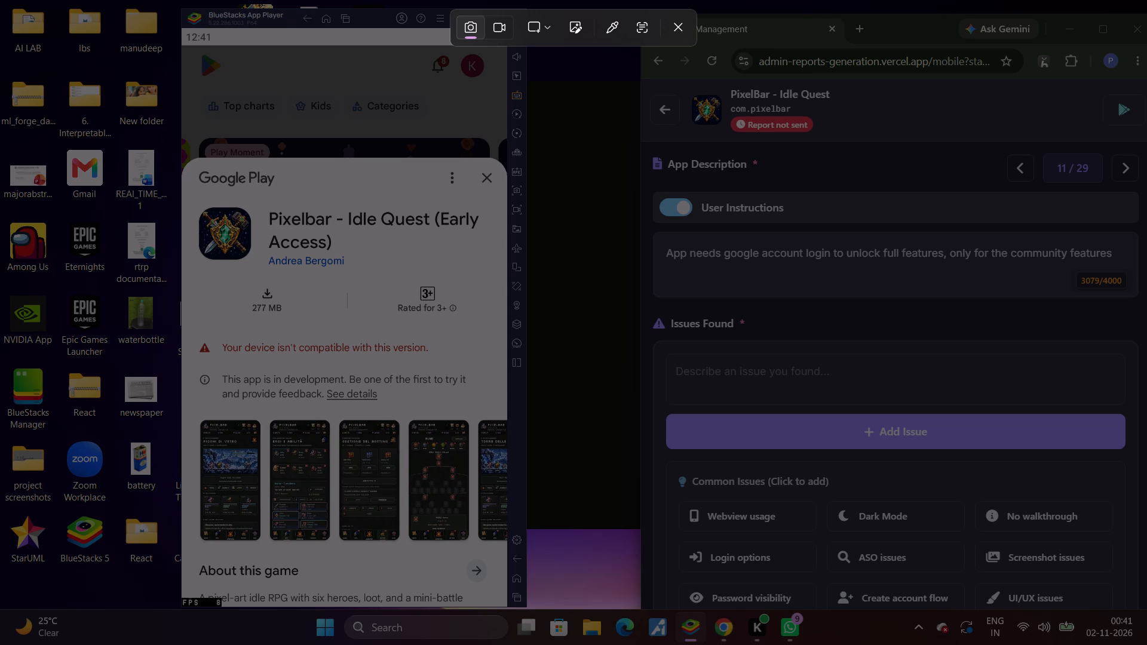
drag(182, 30, 507, 594)
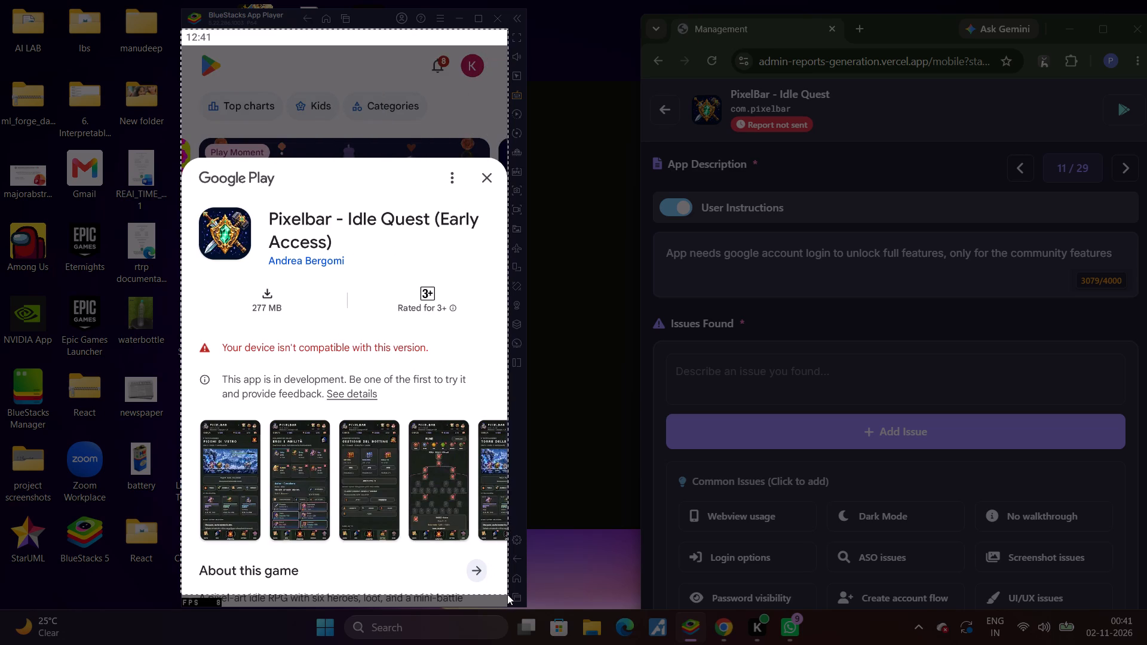
drag(507, 594, 505, 595)
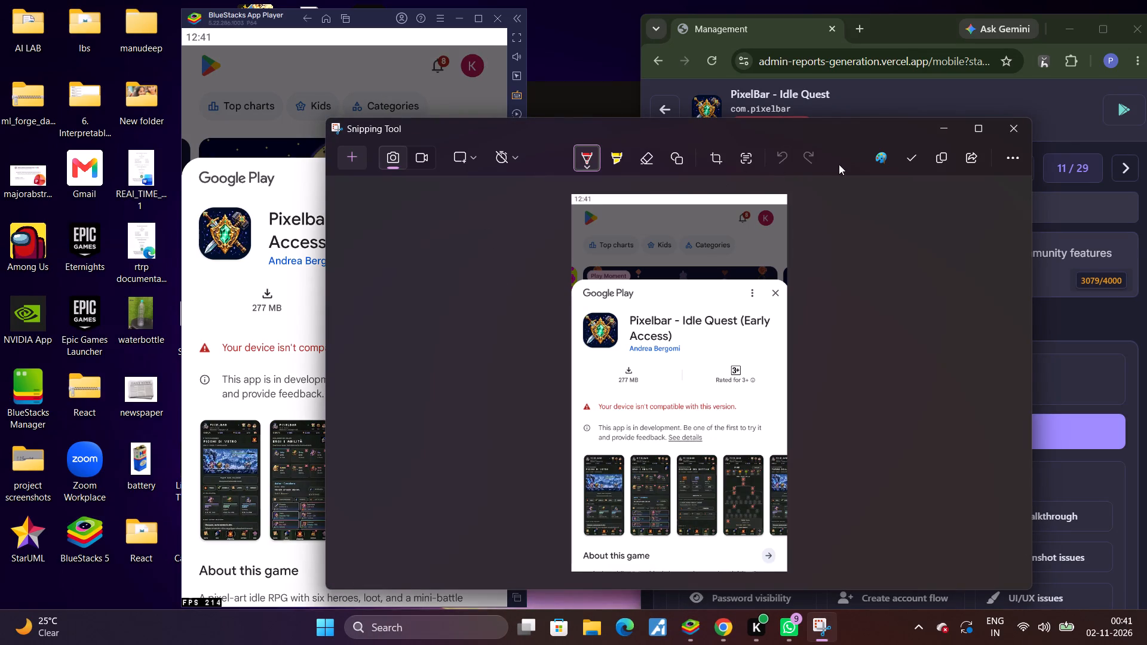
click(913, 162)
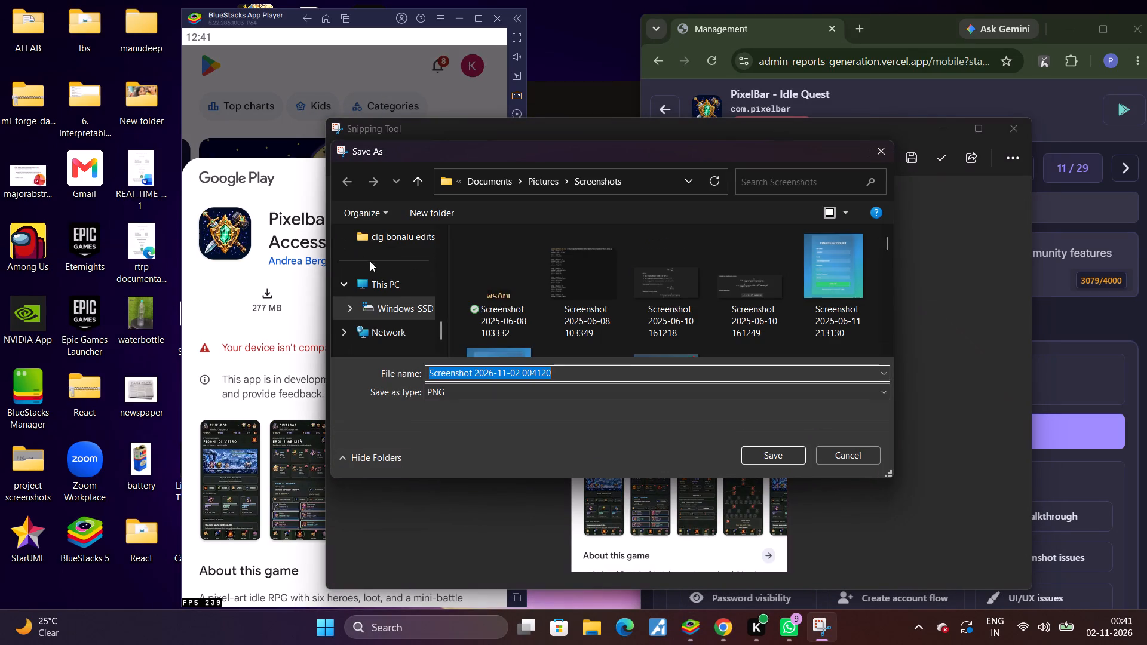
scroll(394, 290, up, 4)
click(389, 234)
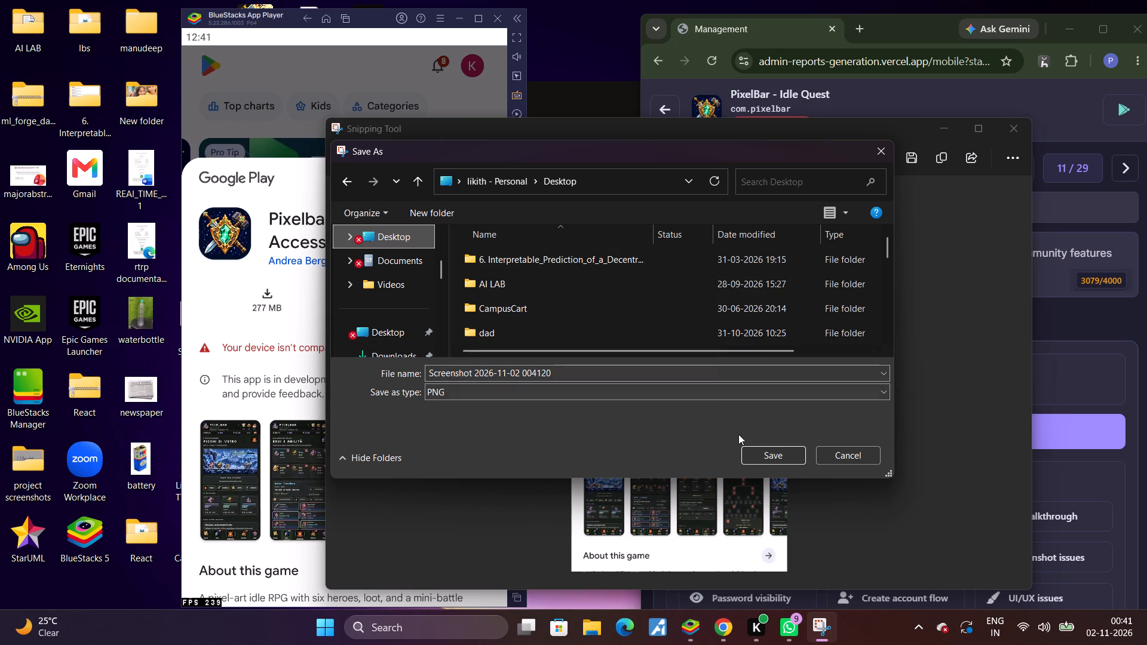
click(750, 453)
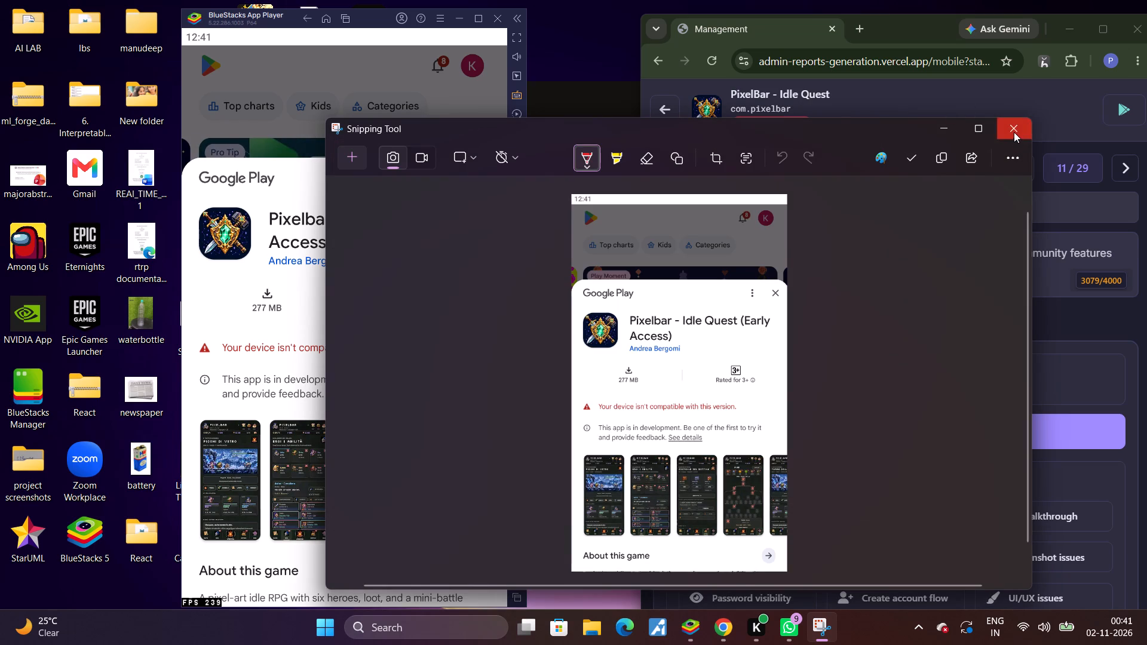
click(1014, 132)
In Chrome, start an issue report for PixelBar - Idle Quest of type Other, described as "device is not compactible with the version".
scroll(979, 246, down, 12)
scroll(919, 561, down, 1)
click(919, 562)
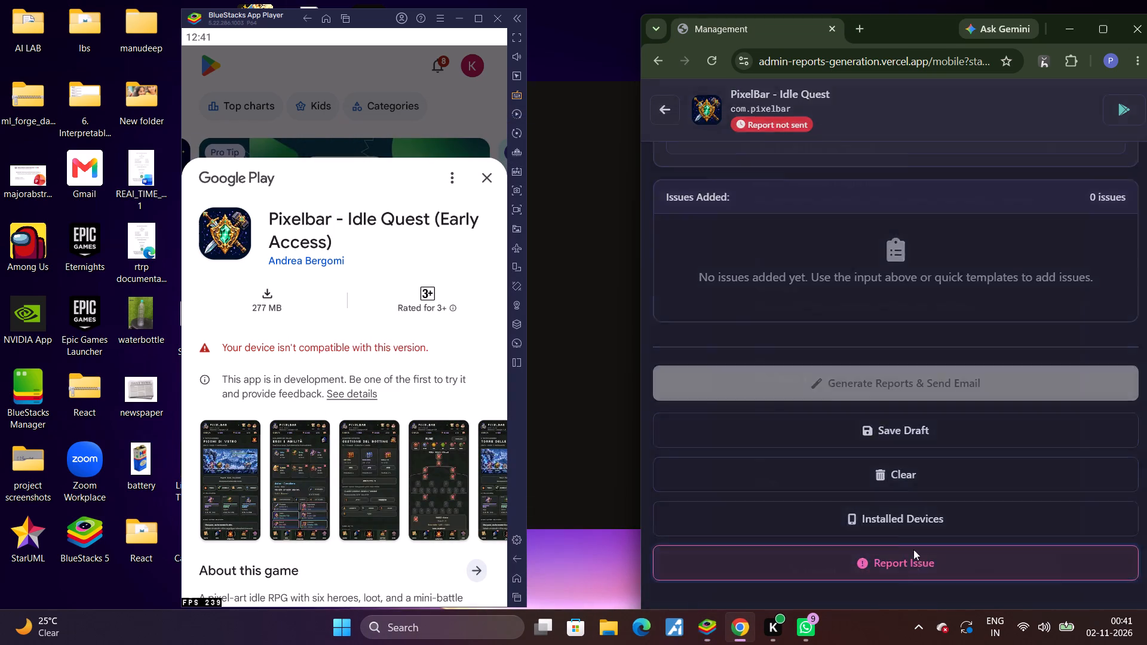
scroll(867, 311, up, 4)
scroll(862, 339, down, 10)
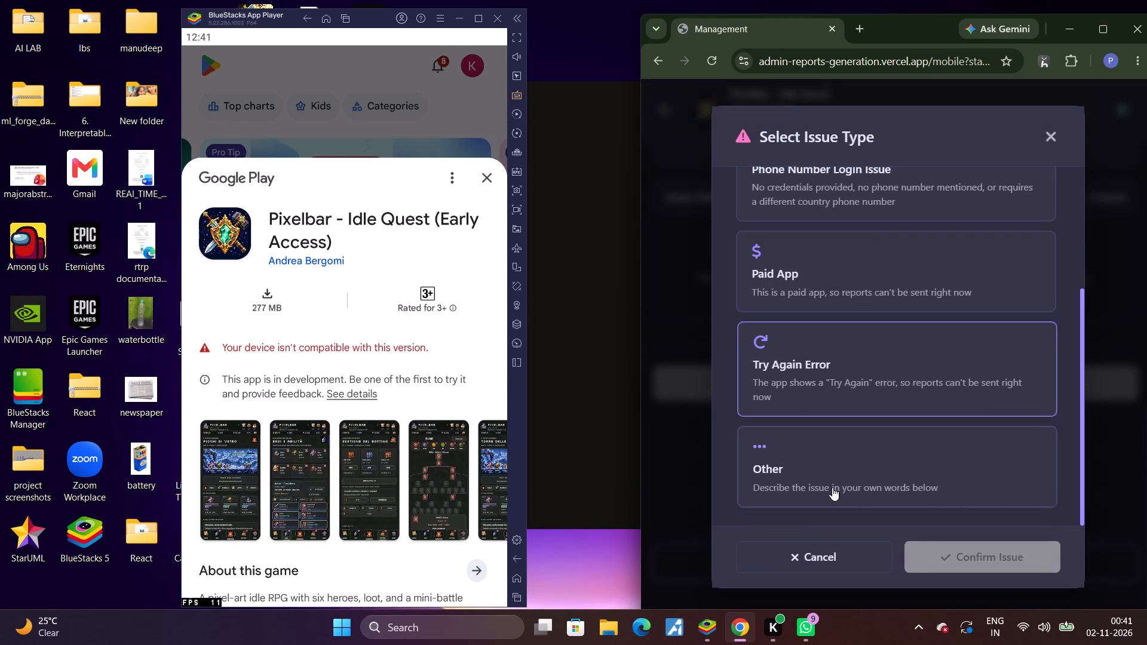
click(832, 487)
click(801, 393)
key(super+v)
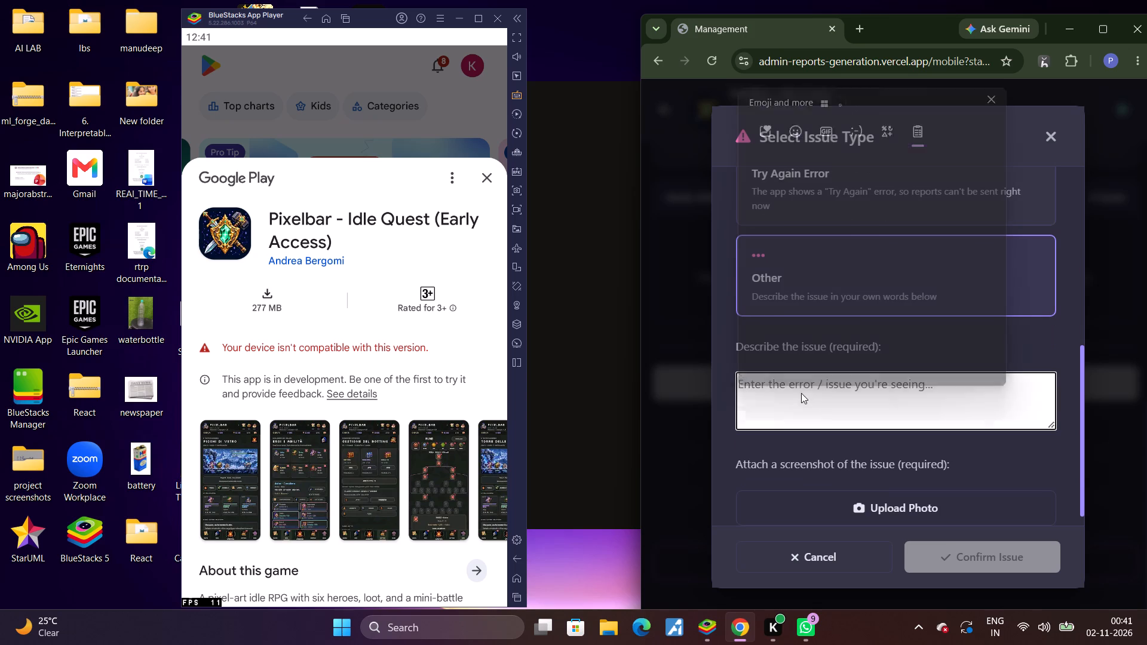
click(806, 191)
key(ctrl+v)
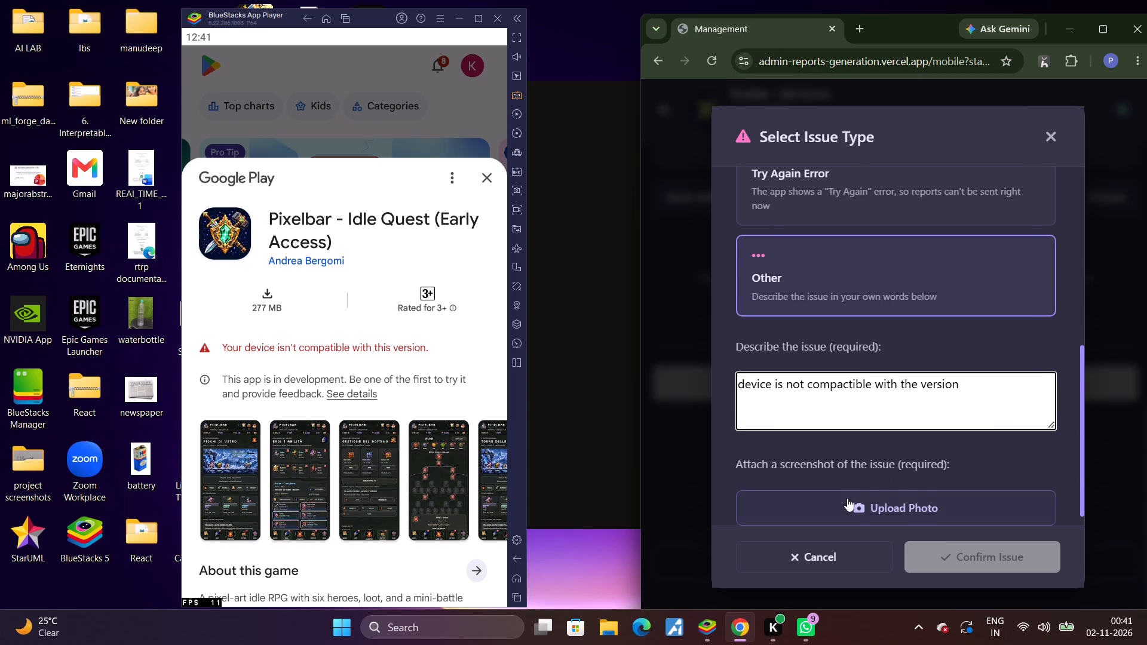
click(847, 505)
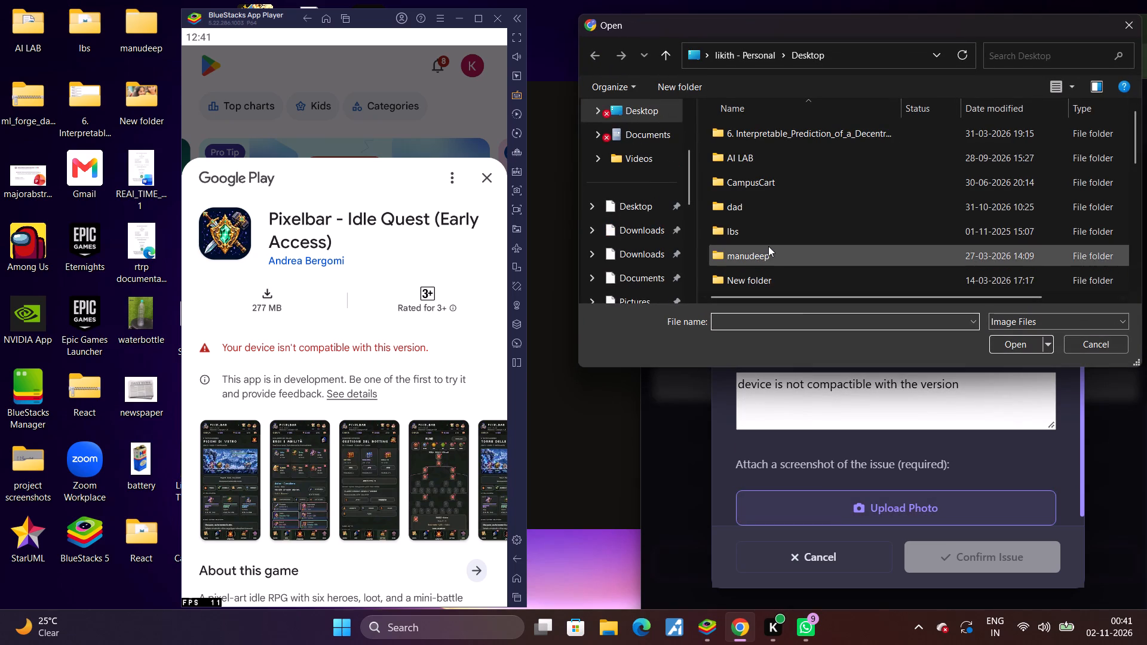
scroll(768, 246, up, 4)
scroll(771, 244, down, 2)
scroll(729, 204, down, 7)
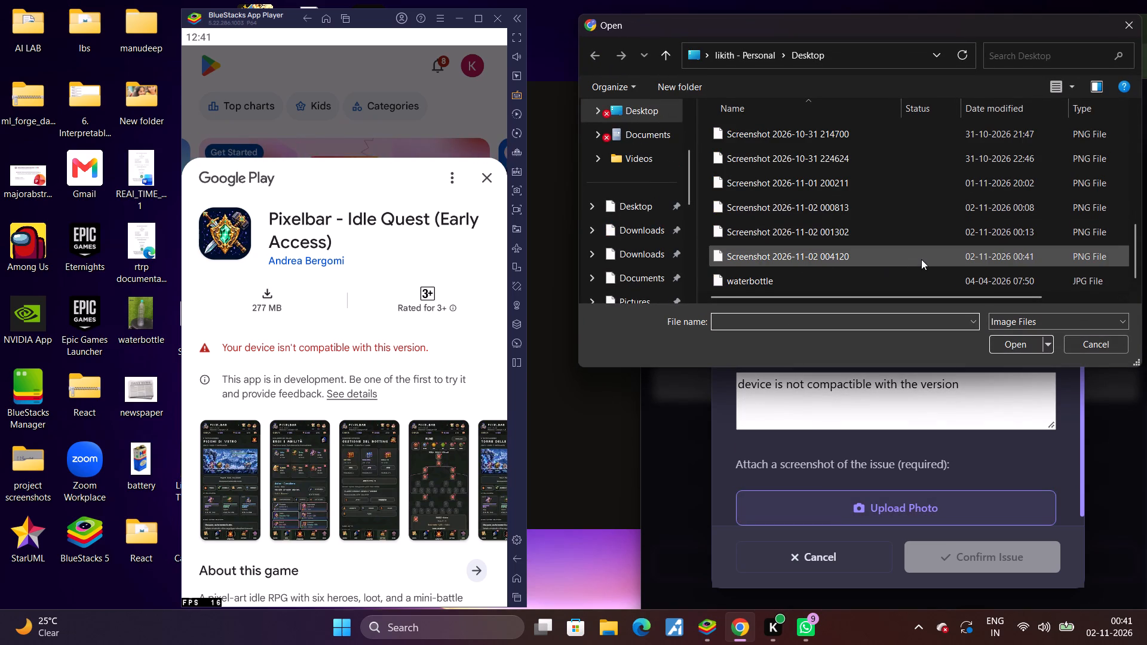
click(921, 259)
click(1024, 349)
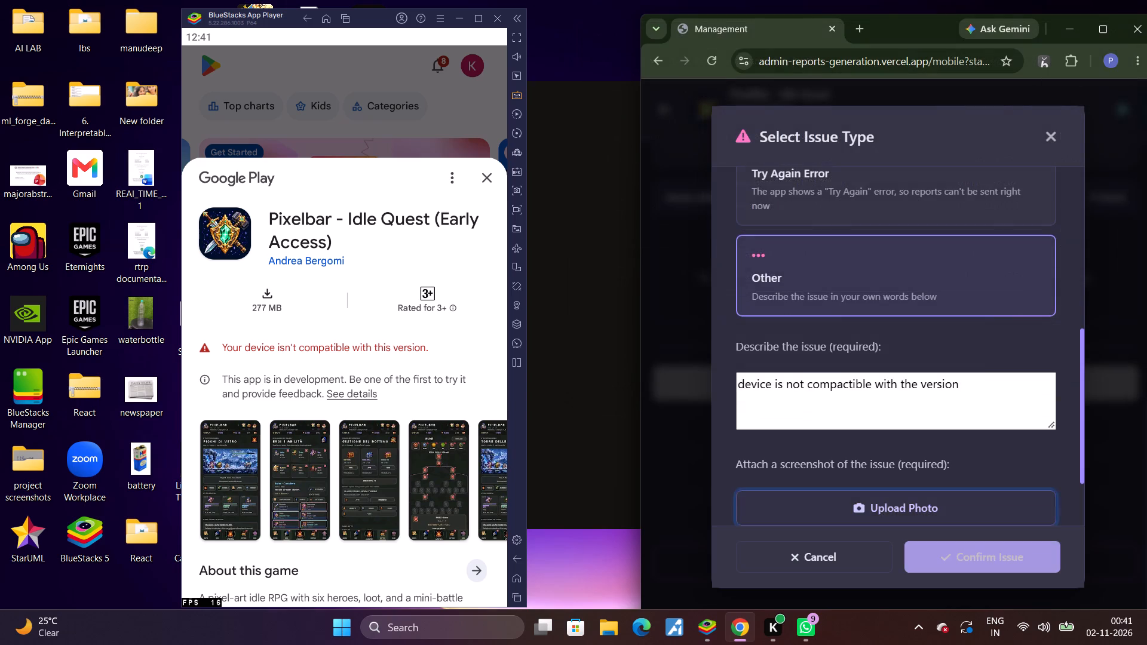
scroll(881, 402, down, 4)
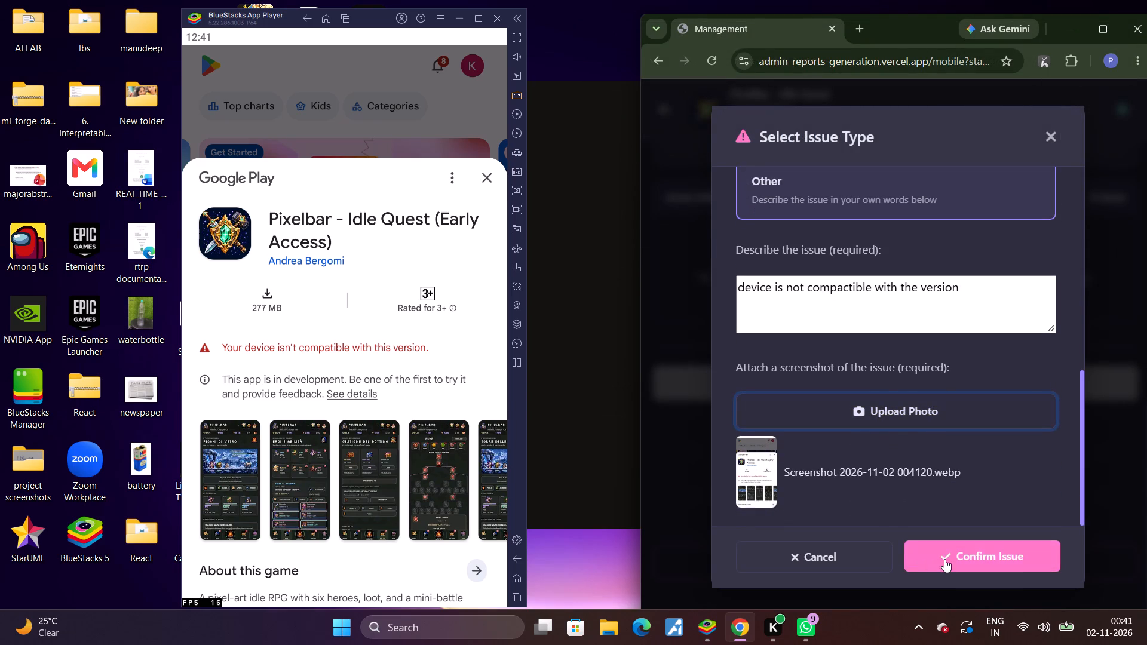
click(944, 559)
scroll(946, 558, up, 9)
click(1120, 164)
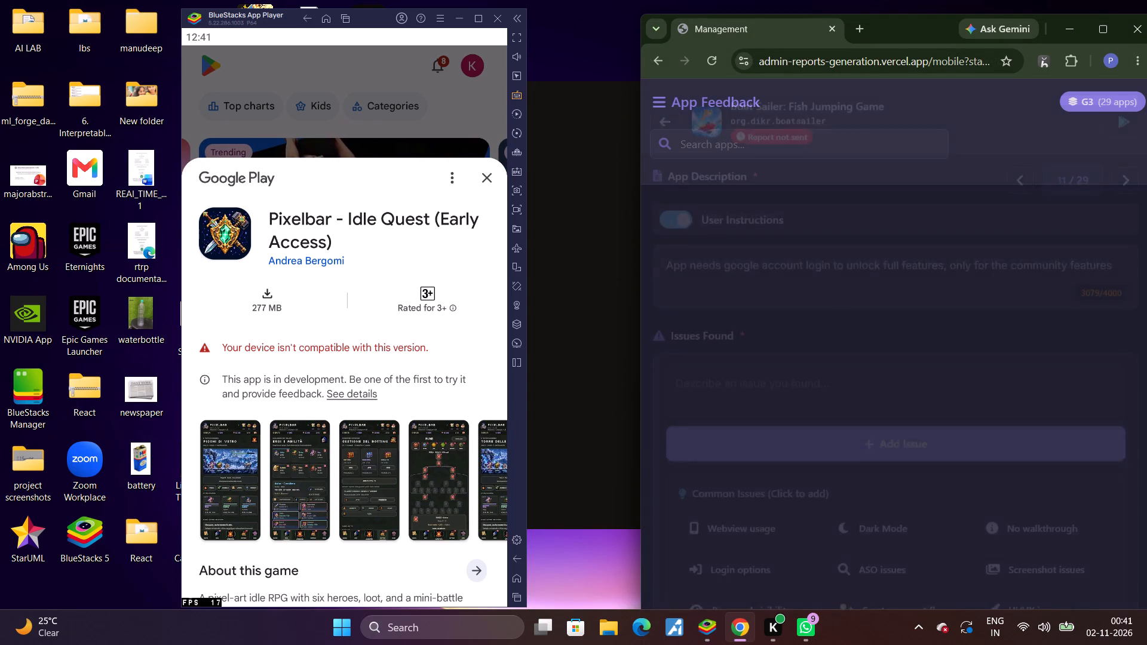
In the emulator, advance the feedback page to Boat Sailer: Fish Jumping Game, open its Play Store listing and install the game.
click(520, 600)
click(404, 298)
click(488, 168)
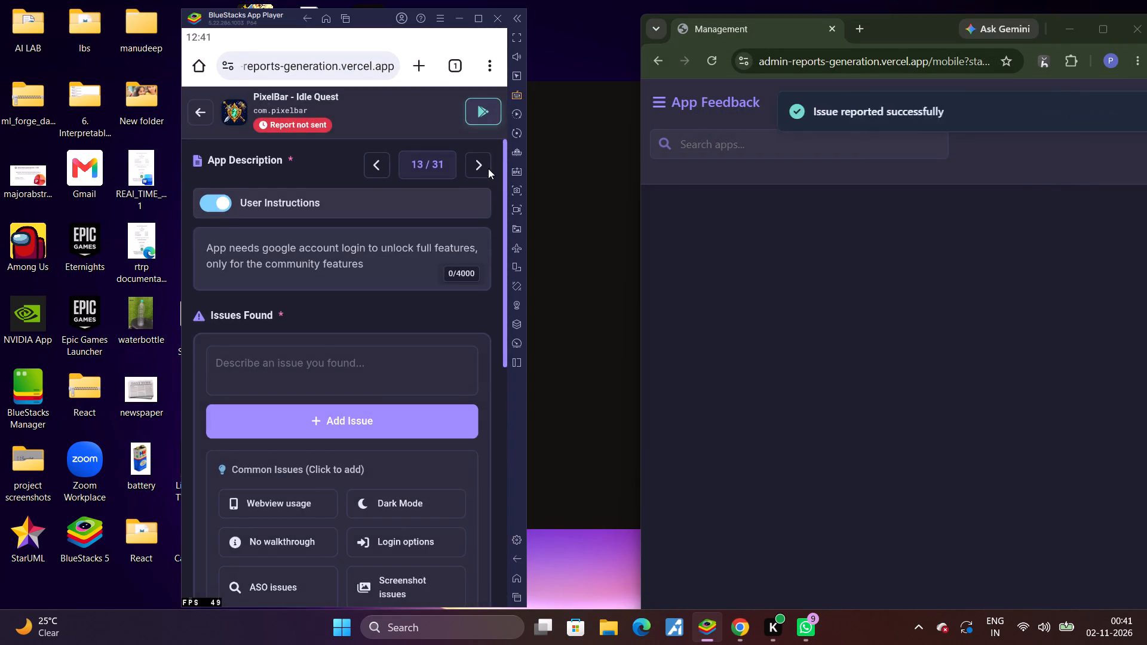
click(493, 108)
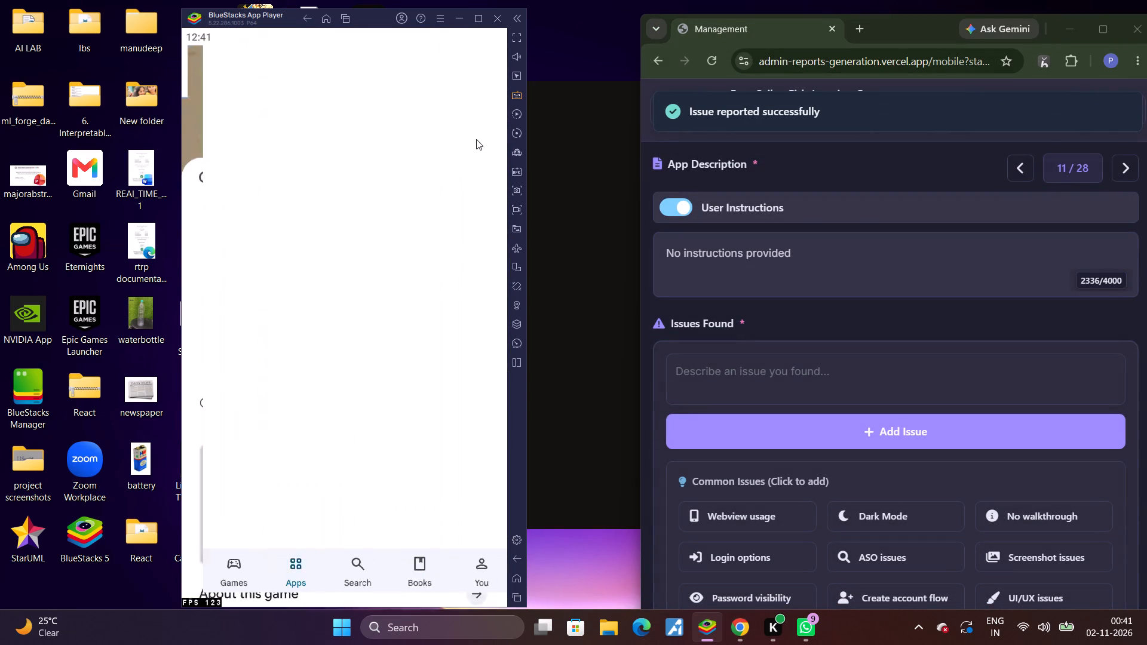
click(329, 367)
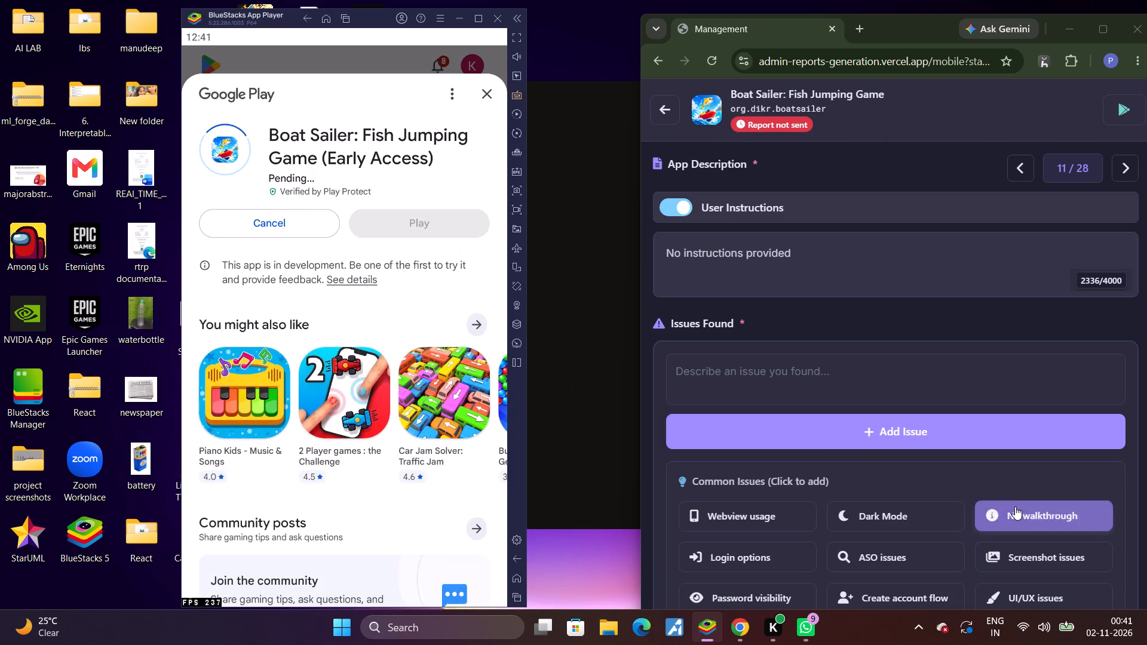
In Chrome, add the common issue "No walkthrough" to the Boat Sailer: Fish Jumping Game report.
click(1016, 507)
scroll(957, 299, down, 4)
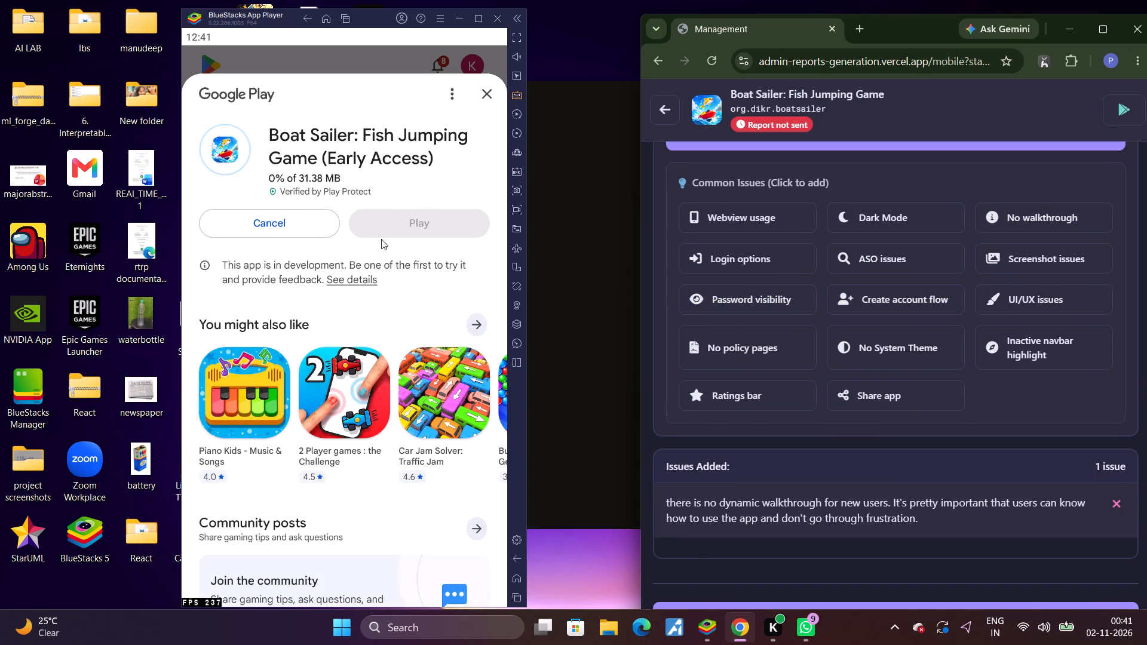
In the emulator, return to the home screen and uninstall the ServePass app.
click(515, 575)
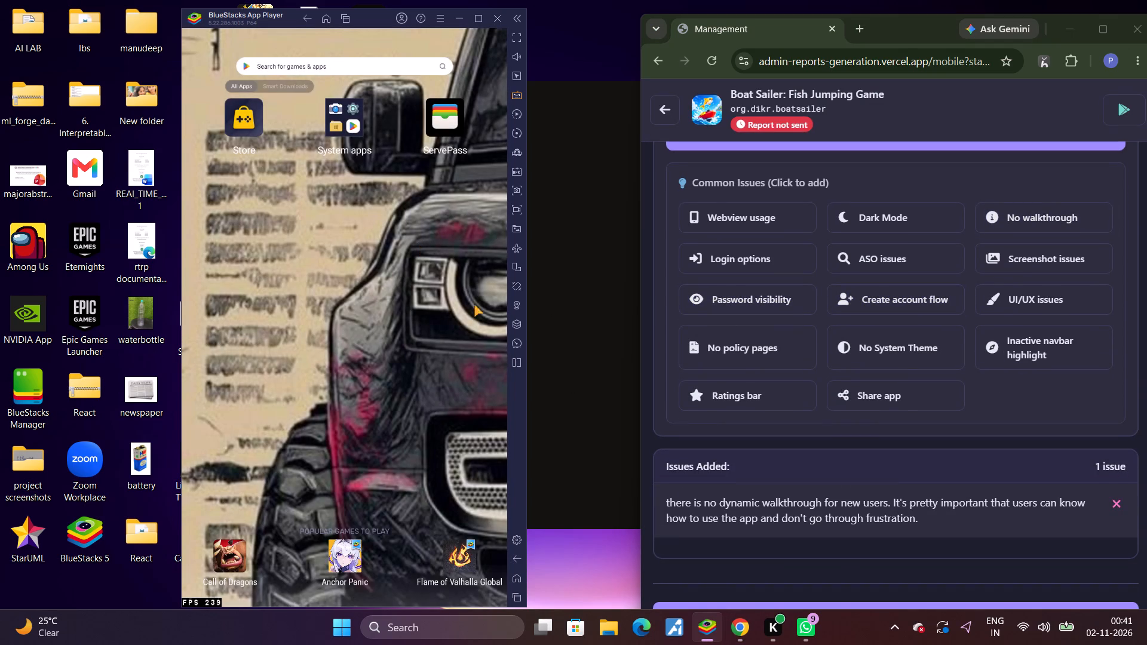
click(449, 132)
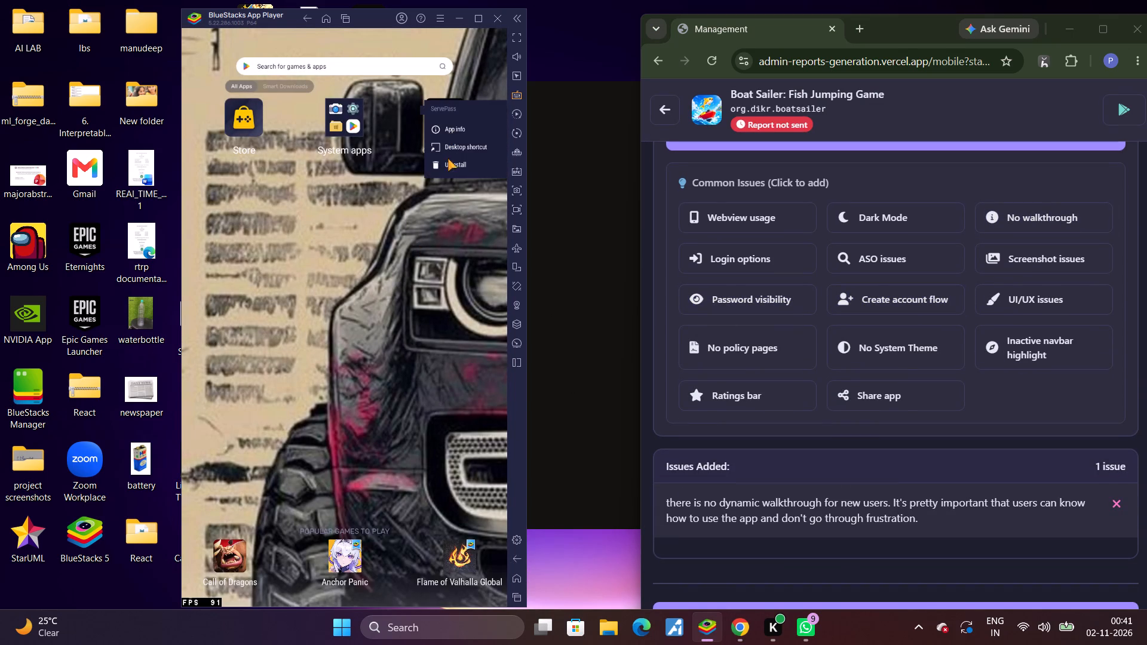
click(446, 163)
click(462, 362)
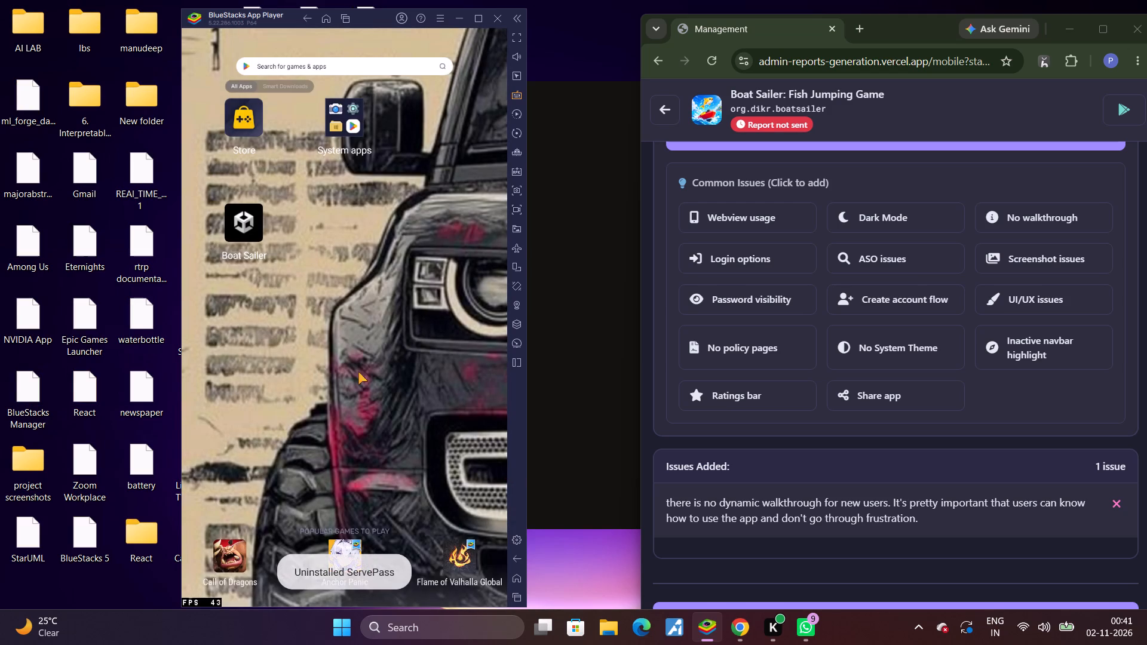
Launch Boat Sailer from its Play Store listing and claim the Day 1 daily reward of 100 coins.
click(238, 220)
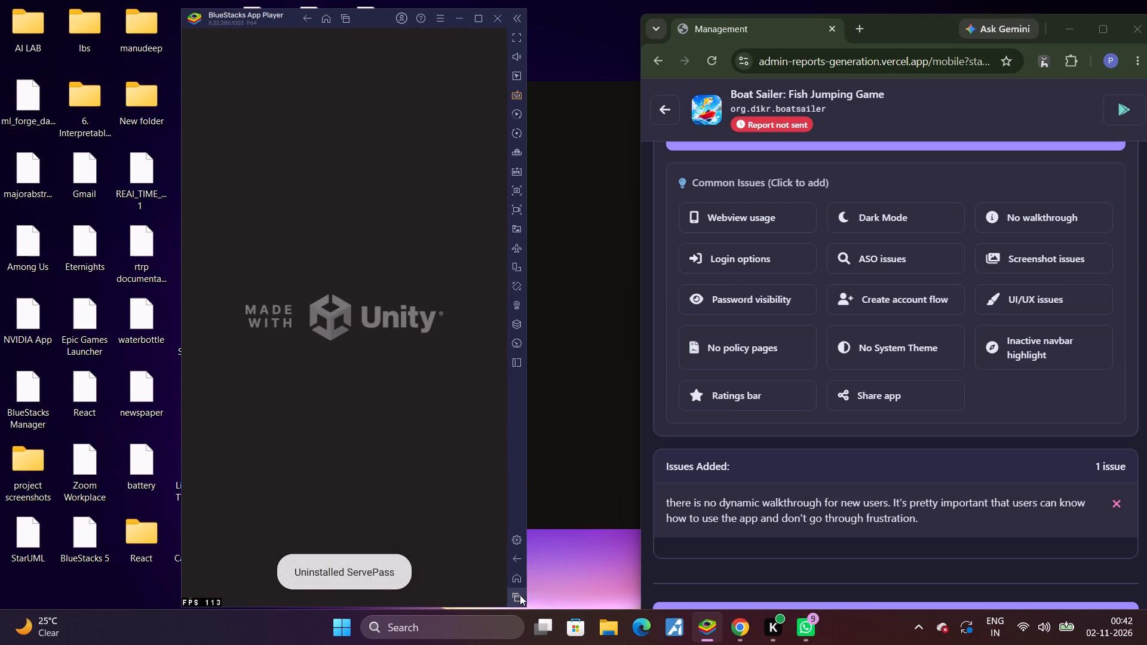
click(519, 595)
click(379, 446)
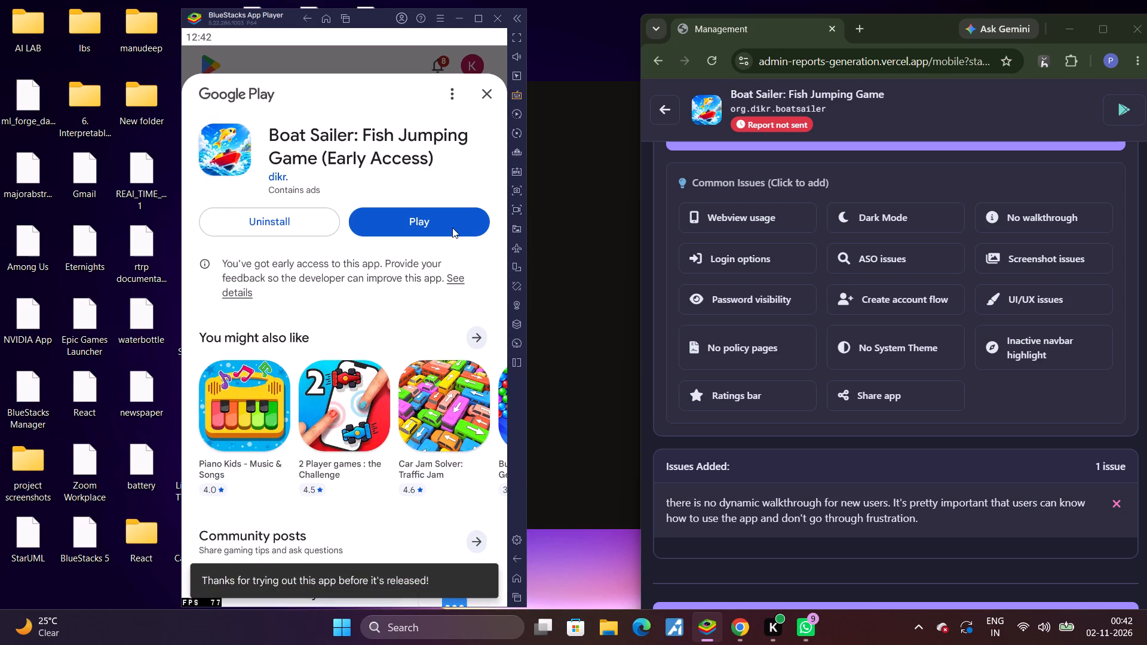
click(452, 228)
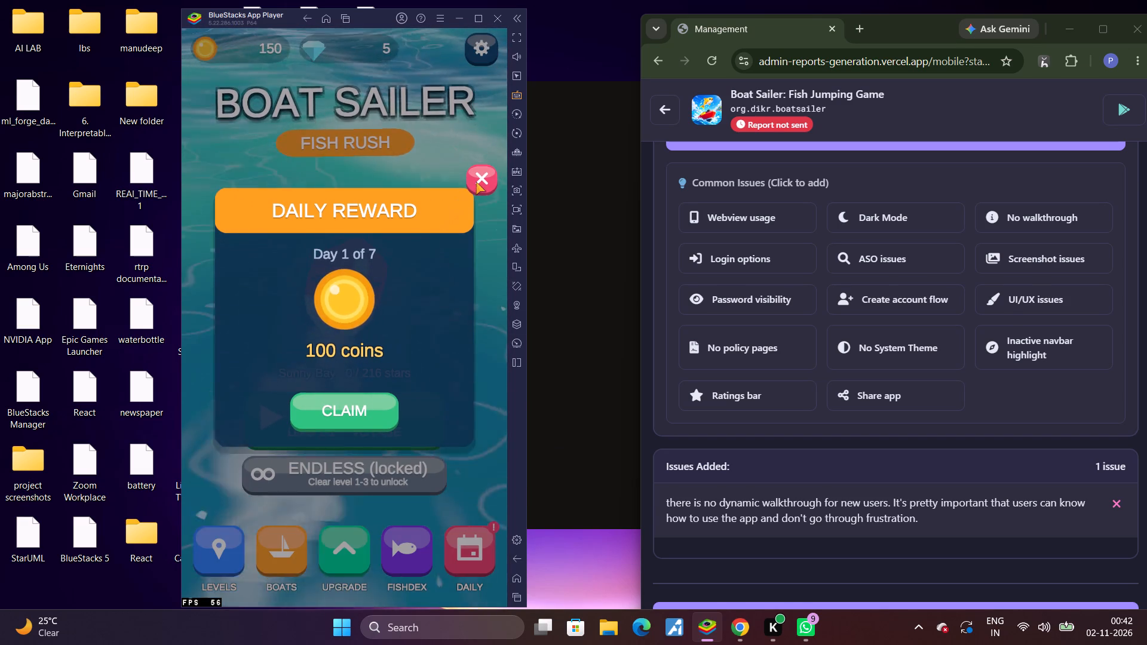
click(336, 443)
click(341, 407)
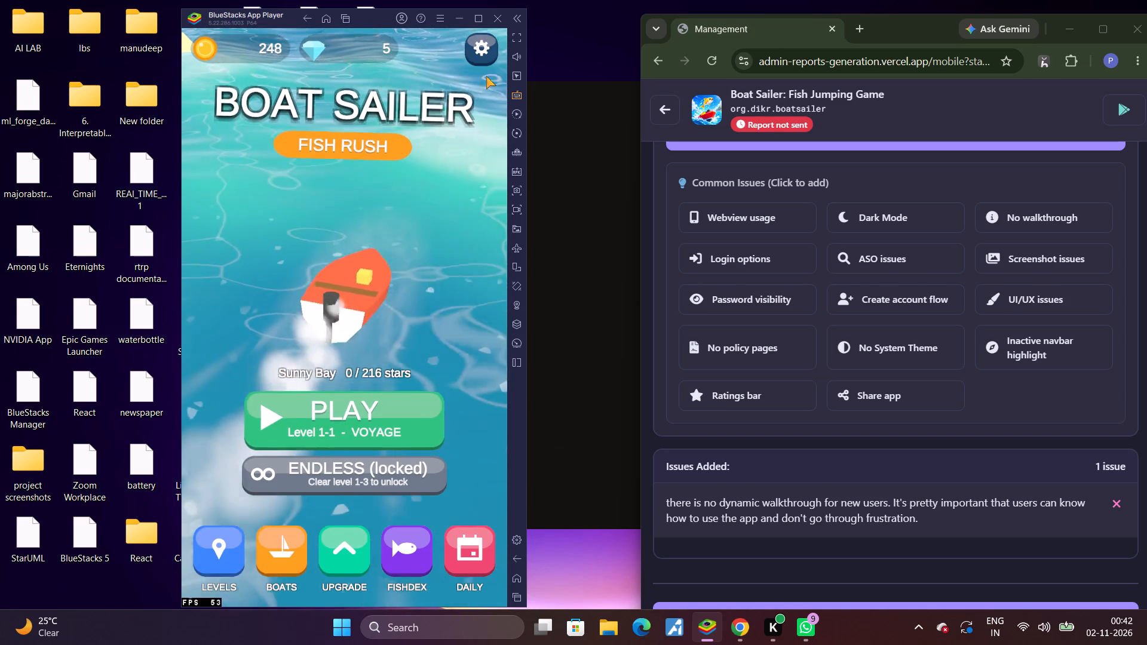
In the game's settings, switch off Sound, Music, Vibration and Reminders.
click(487, 50)
click(422, 204)
click(427, 250)
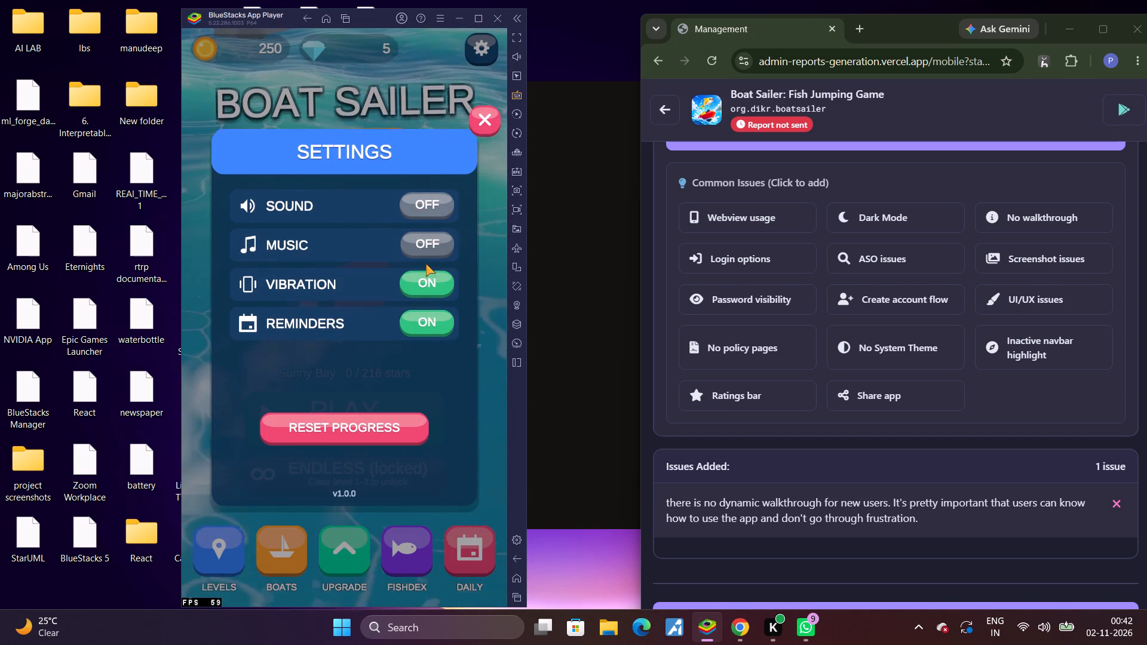
click(424, 283)
click(419, 327)
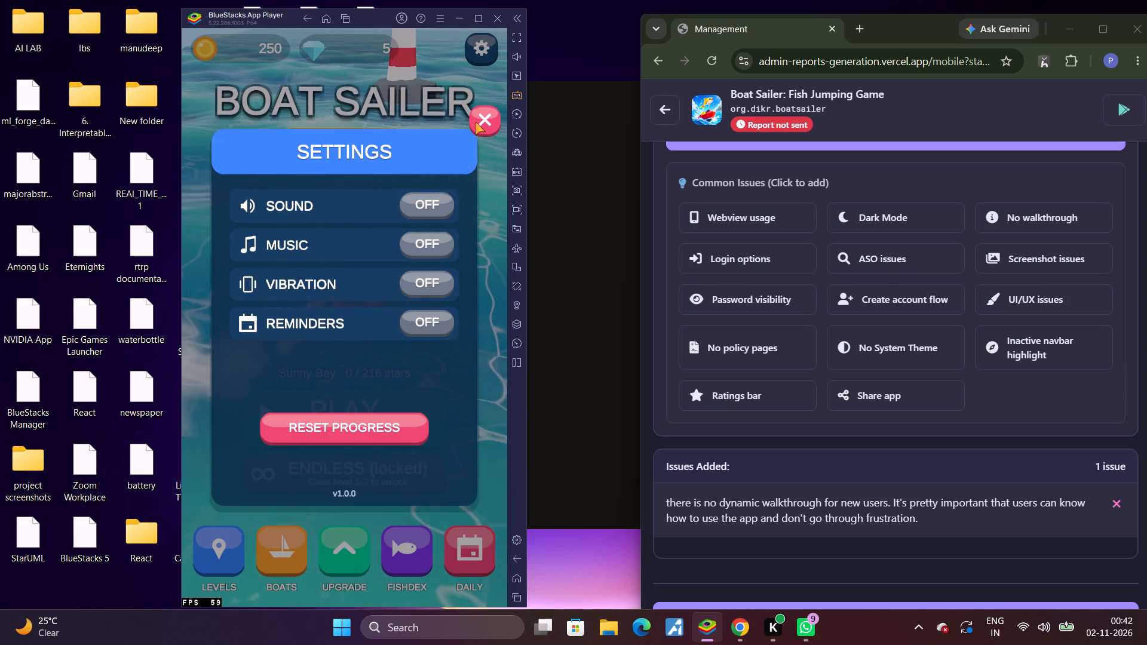
Check the game's settings, including the Reset Progress prompt, without resetting anything, and return to the main screen.
click(335, 150)
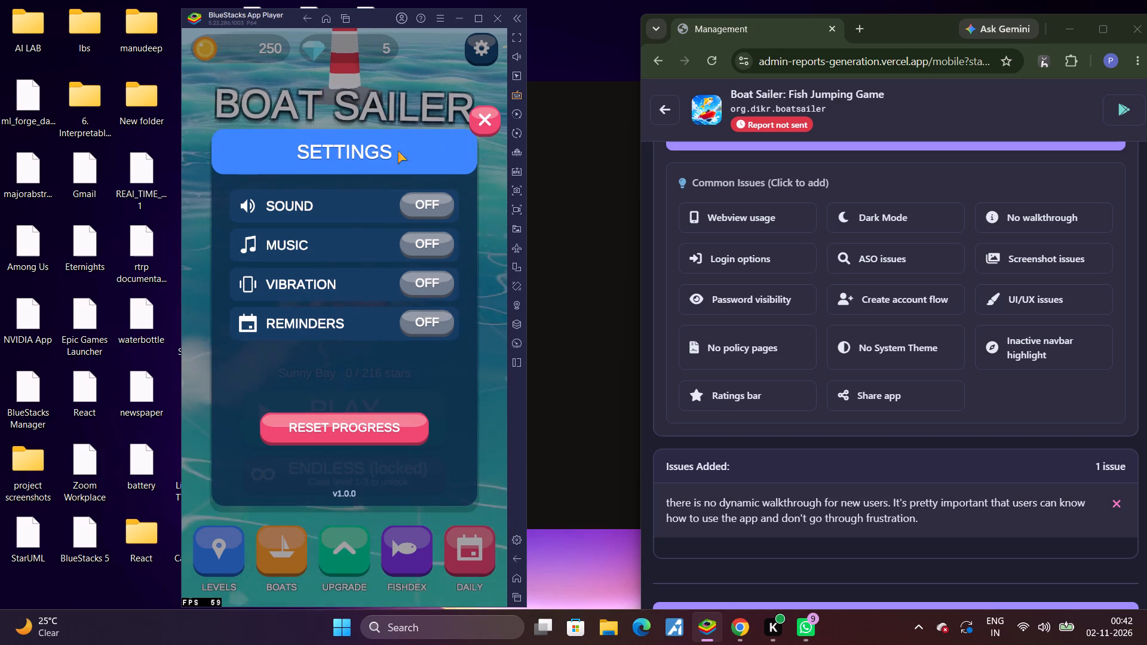
click(351, 161)
double_click(429, 214)
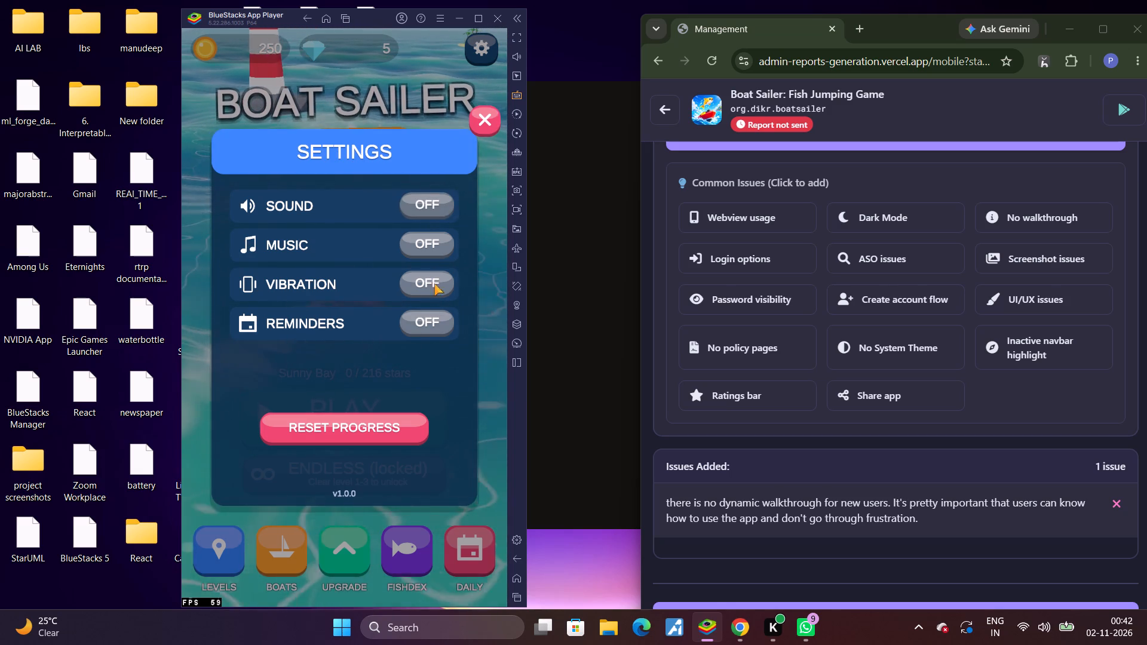
click(346, 495)
click(338, 438)
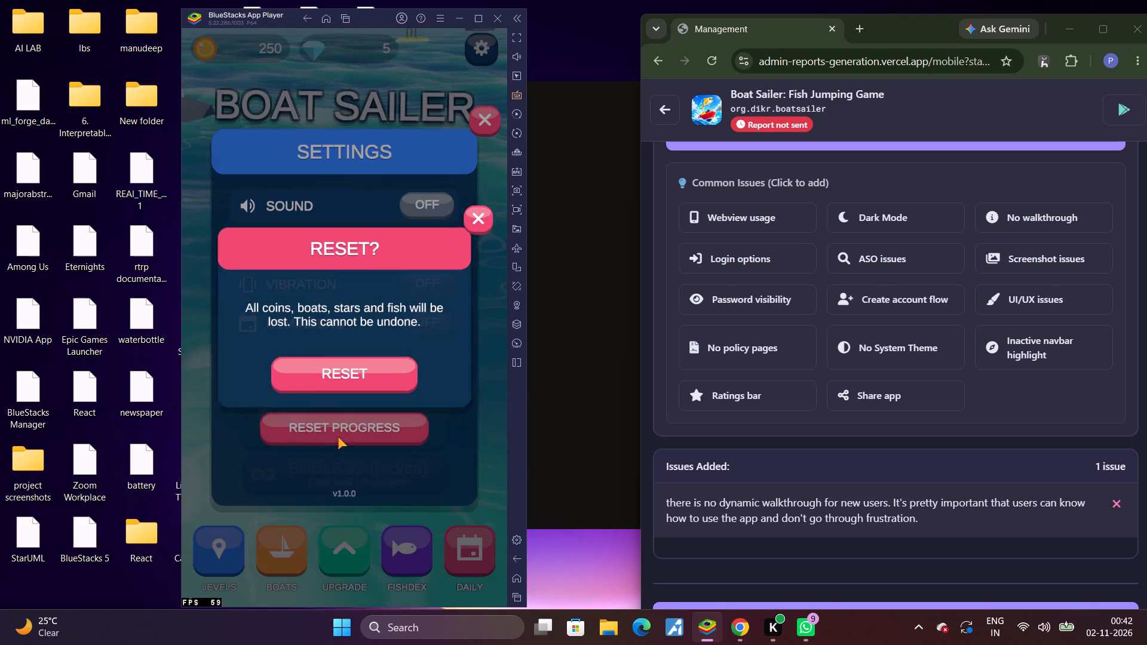
click(485, 214)
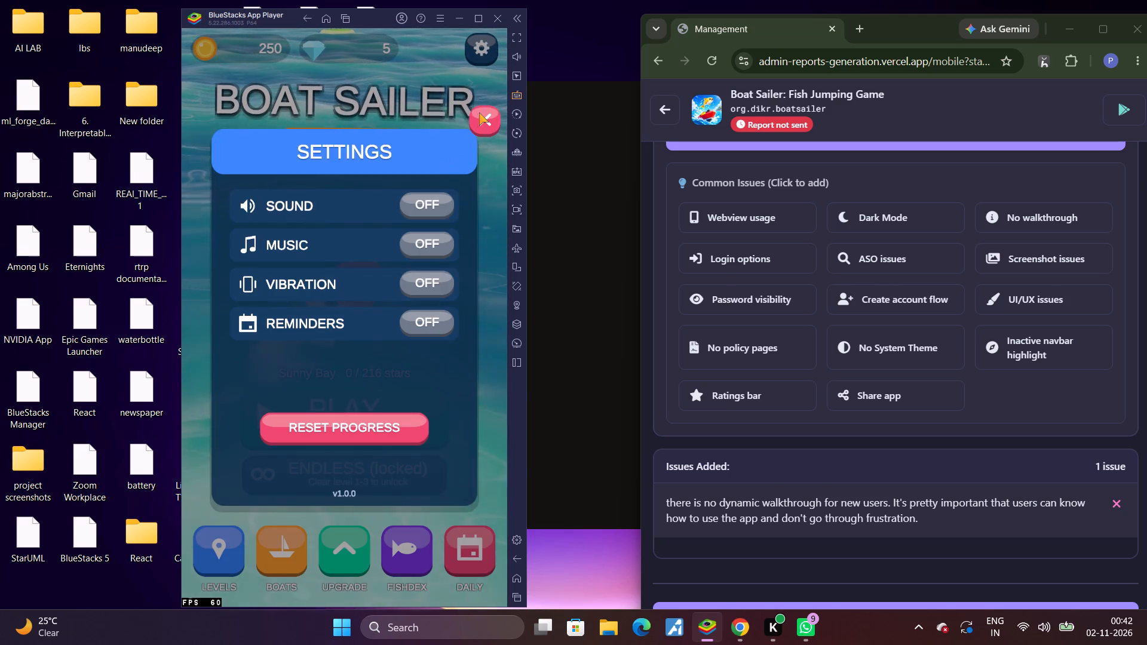
click(479, 112)
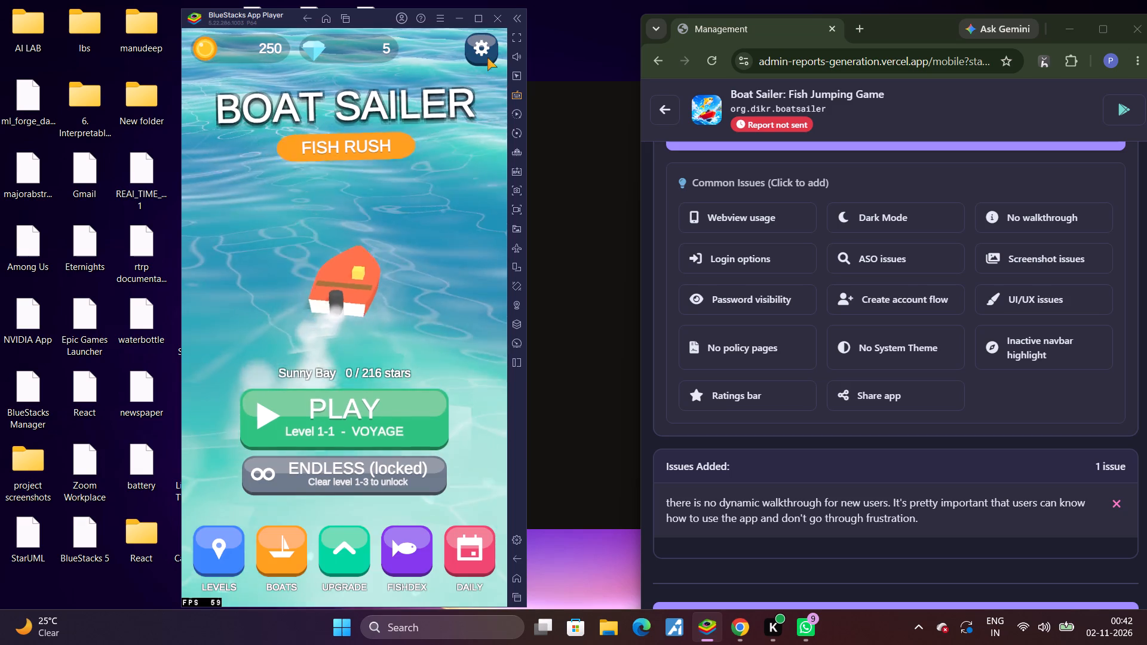
With the game settings reopened for reference, add the common issues "Ratings bar" and "Share app" to the Chrome report, and close the settings.
click(482, 50)
click(761, 411)
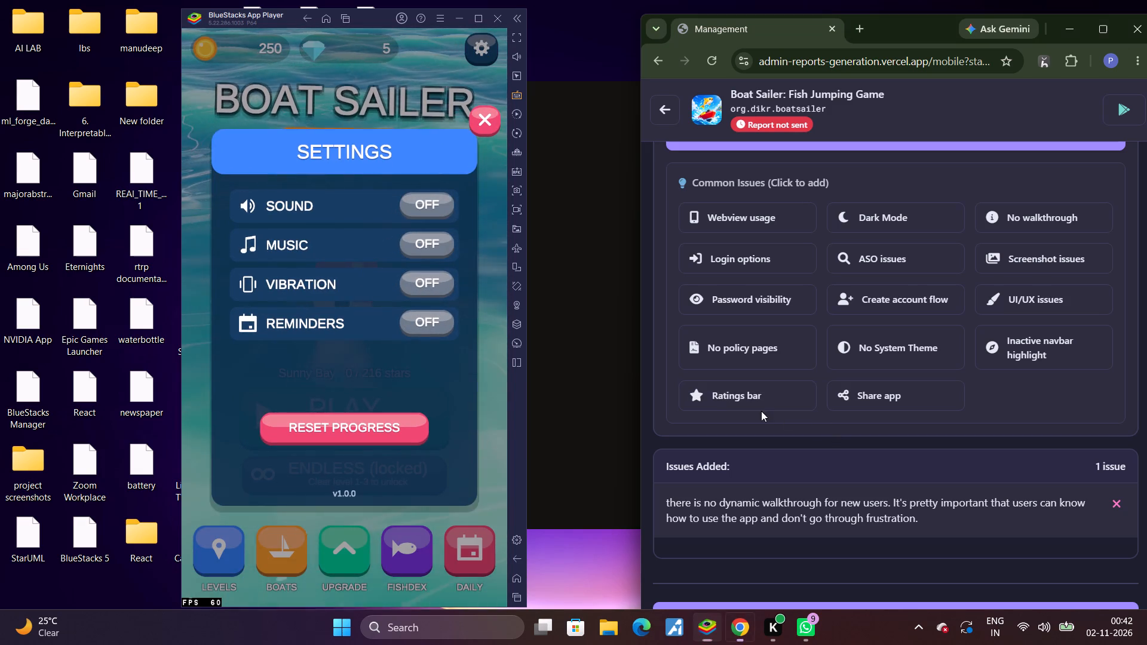
click(773, 394)
click(853, 393)
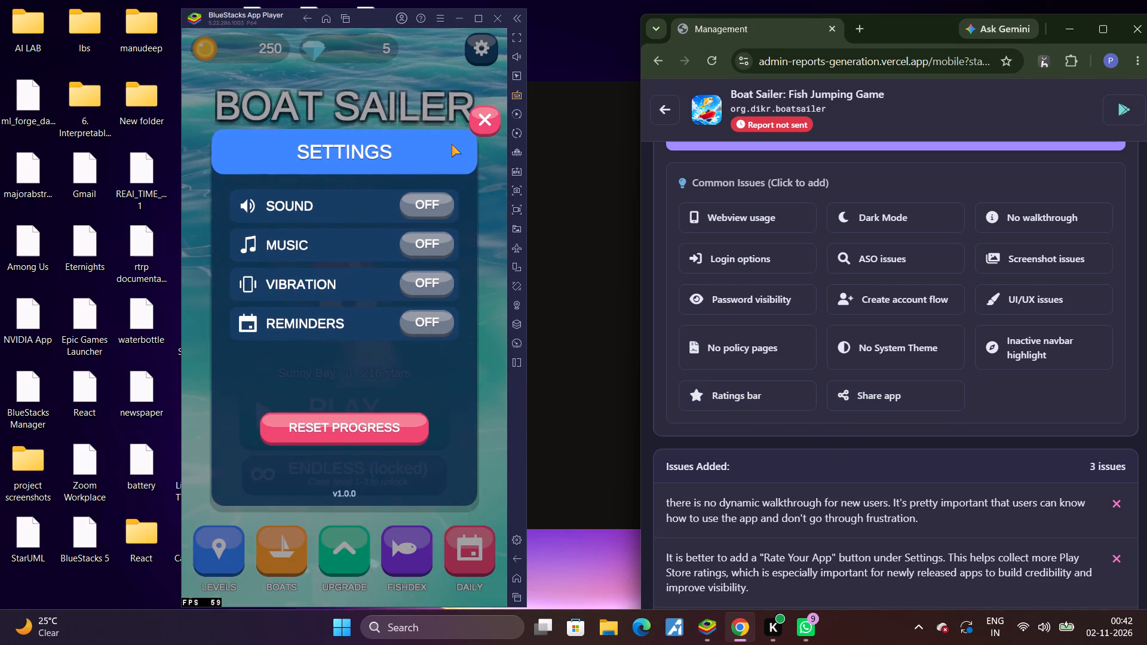
click(484, 113)
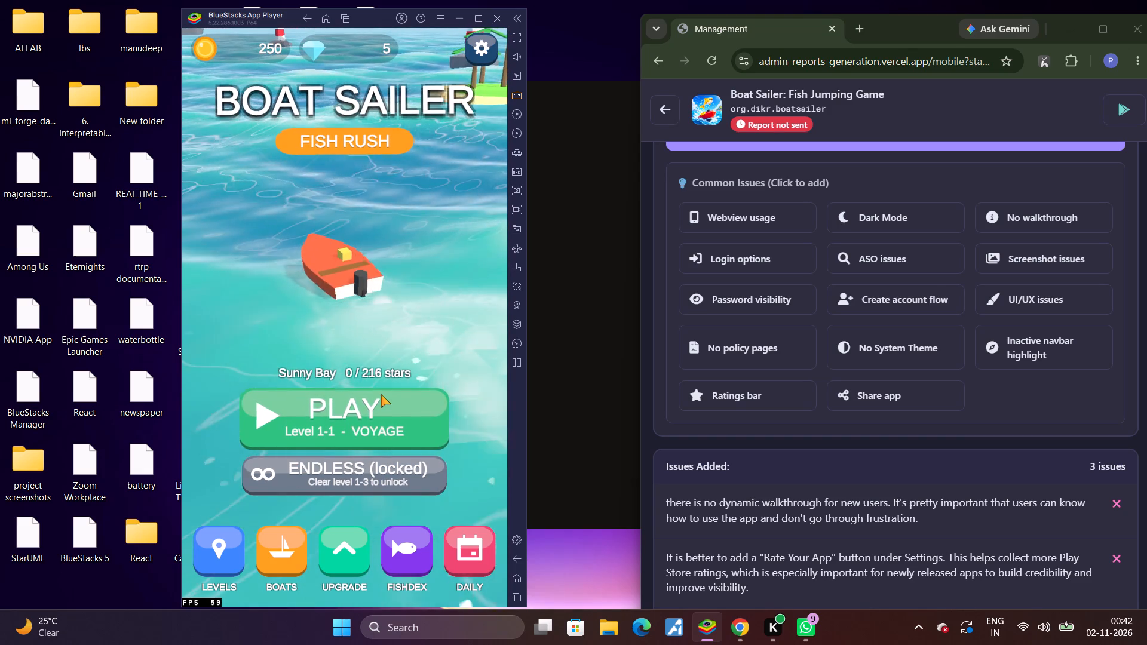
click(470, 49)
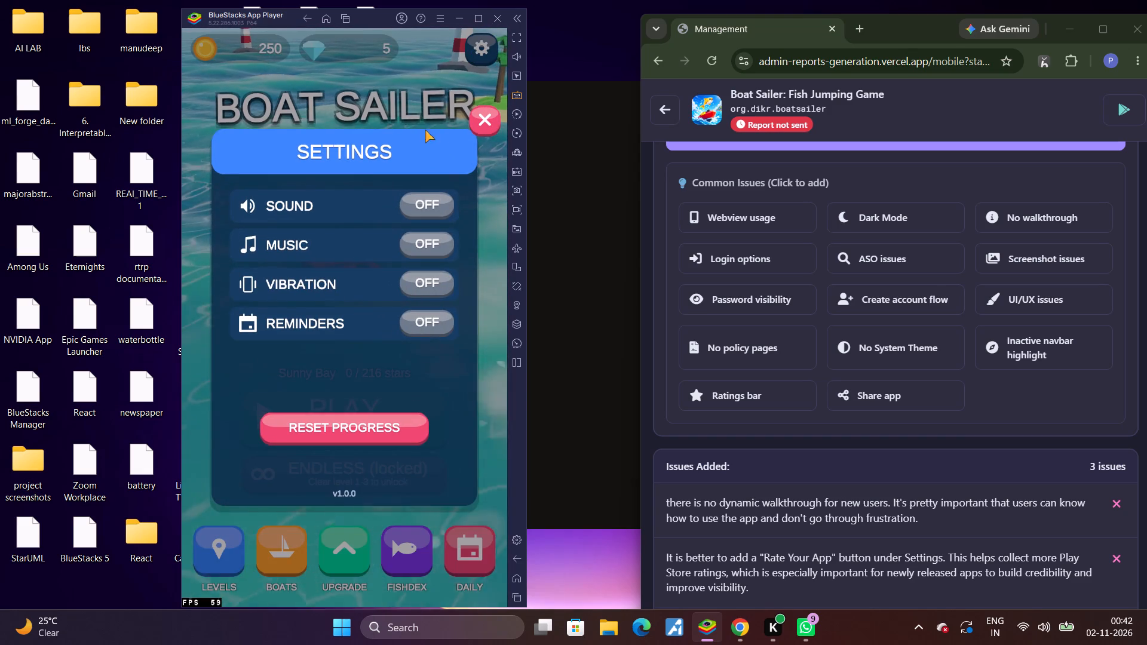
click(482, 121)
In the emulator, start Level 1-1 of the Sunny Bay voyage without the boost, refreshing the desktop before setting sail.
click(308, 446)
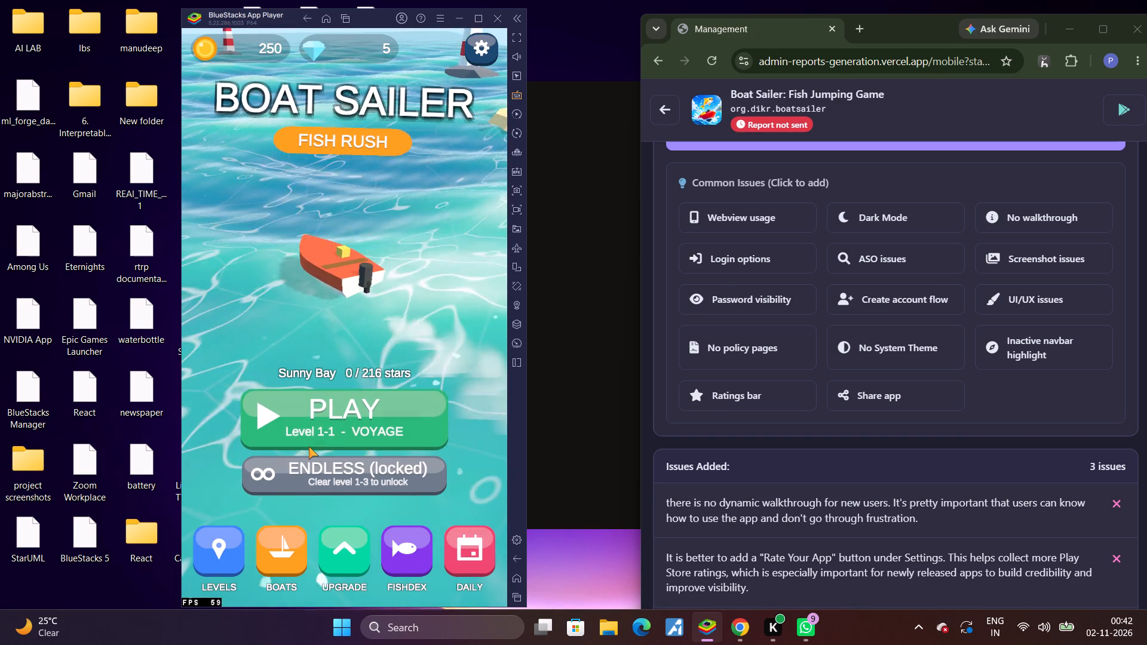
click(308, 446)
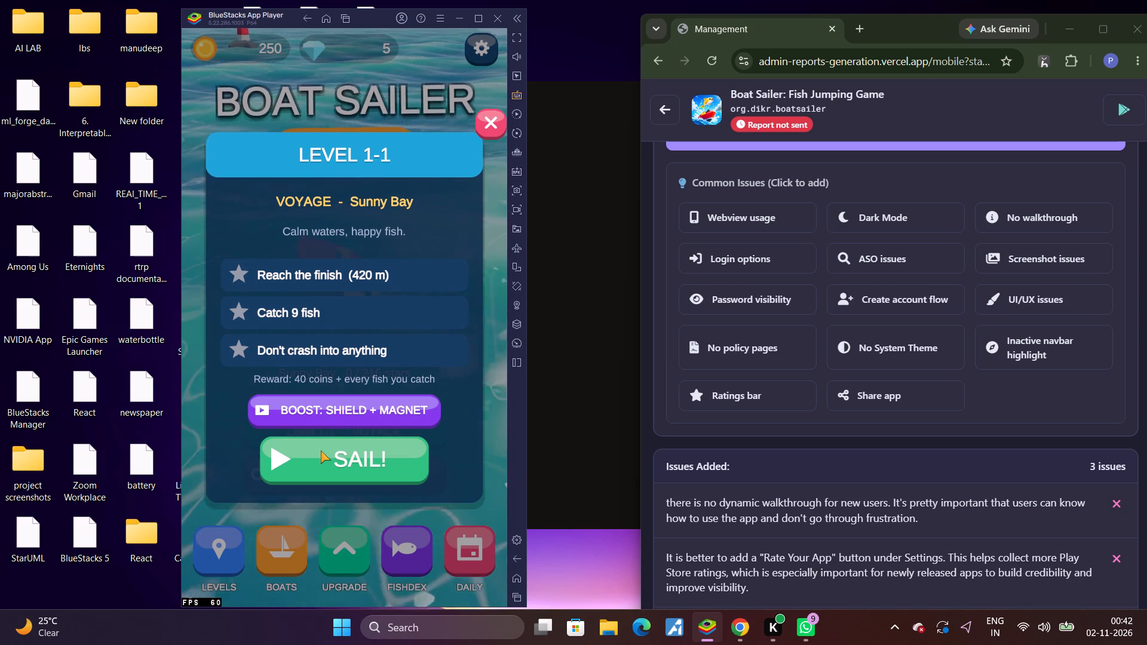
right_click(561, 562)
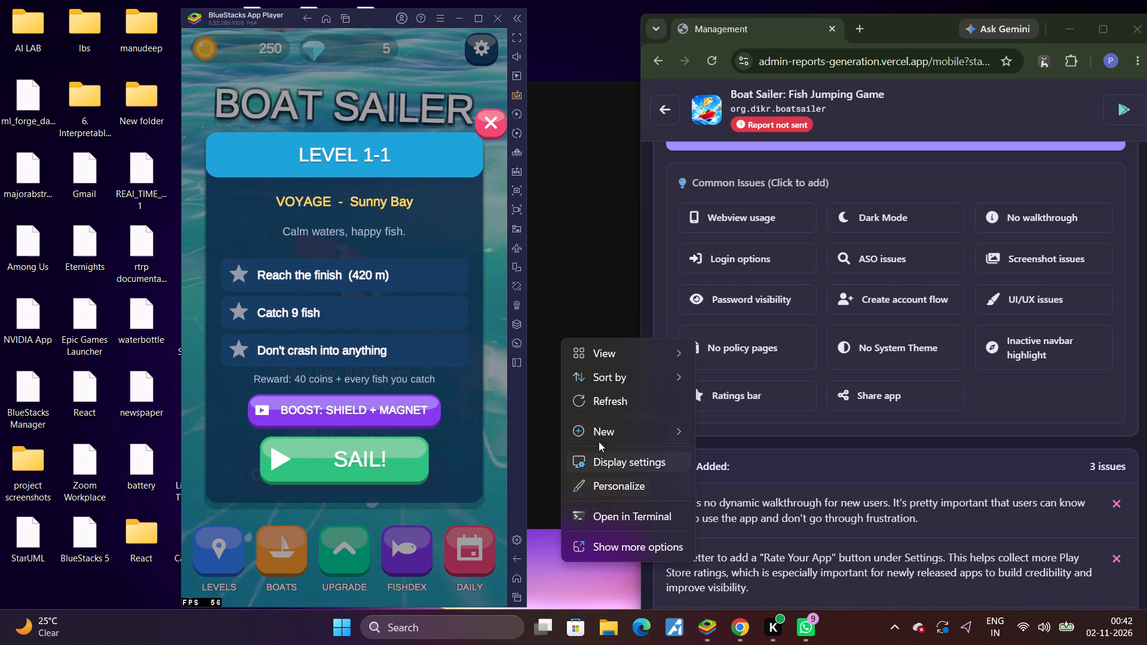
click(601, 405)
click(347, 468)
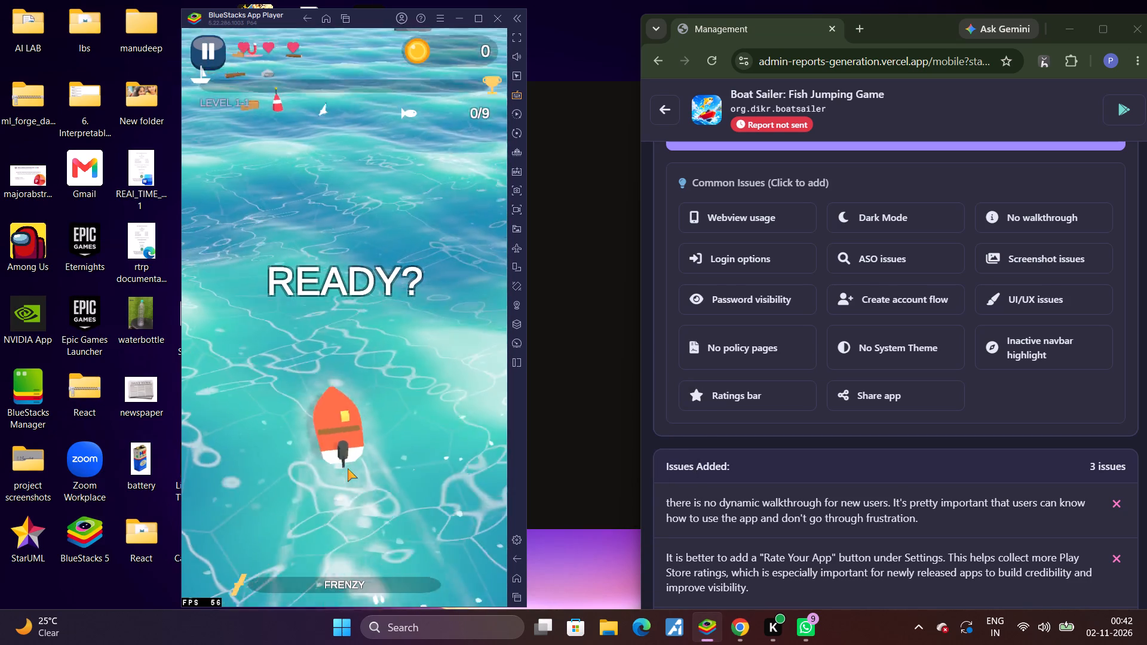
Test the Level 1-1 gameplay by steering the boat around obstacles and catching jumping fish.
drag(347, 468, 432, 404)
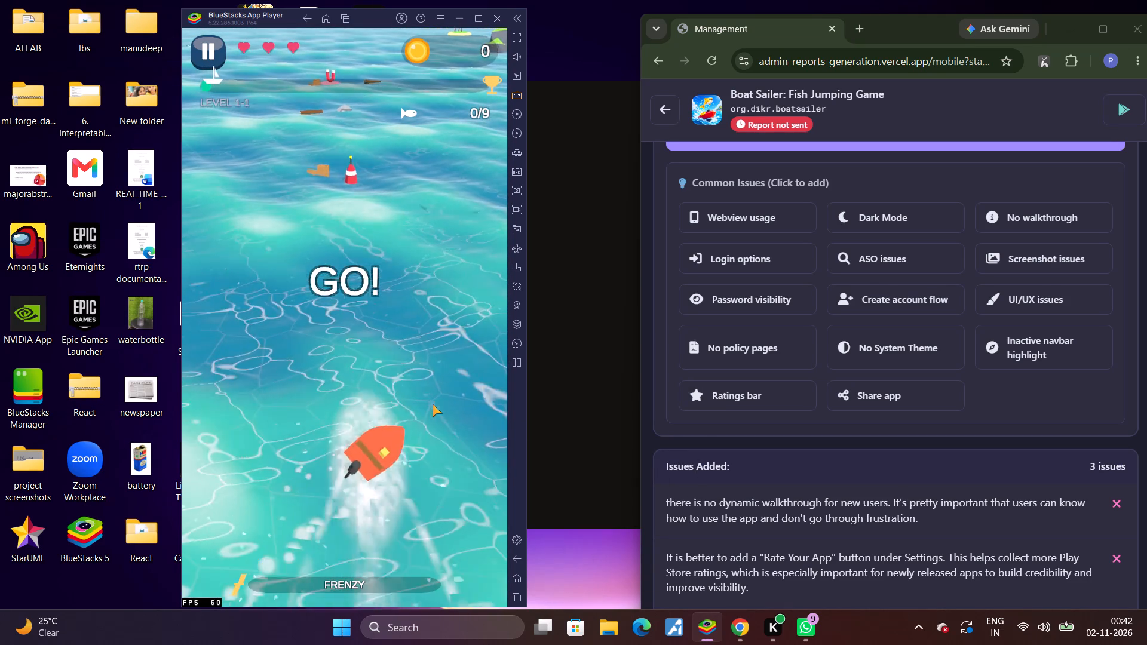
drag(432, 404, 349, 402)
click(335, 225)
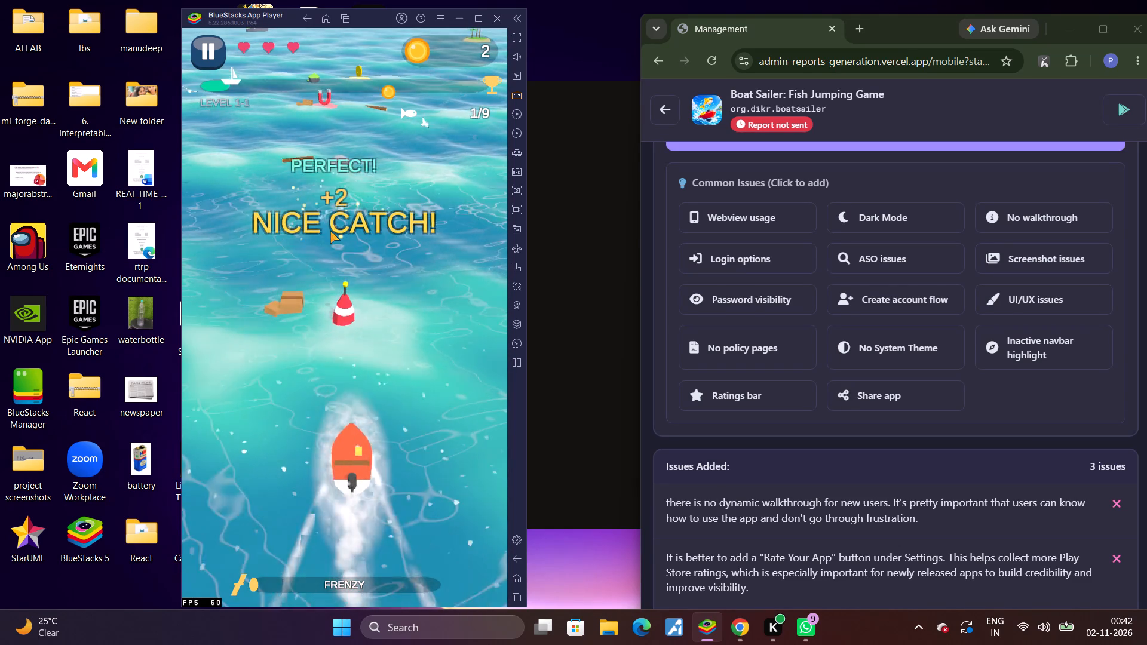
drag(368, 397, 368, 386)
click(344, 361)
drag(330, 517, 391, 429)
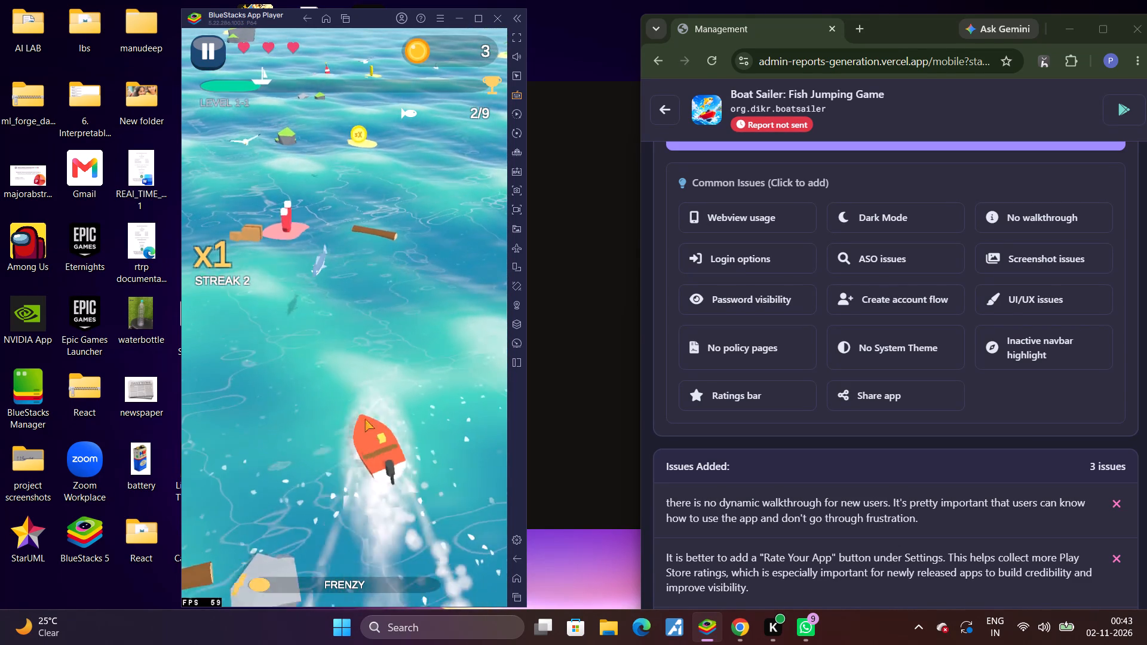
click(274, 393)
drag(364, 440, 327, 429)
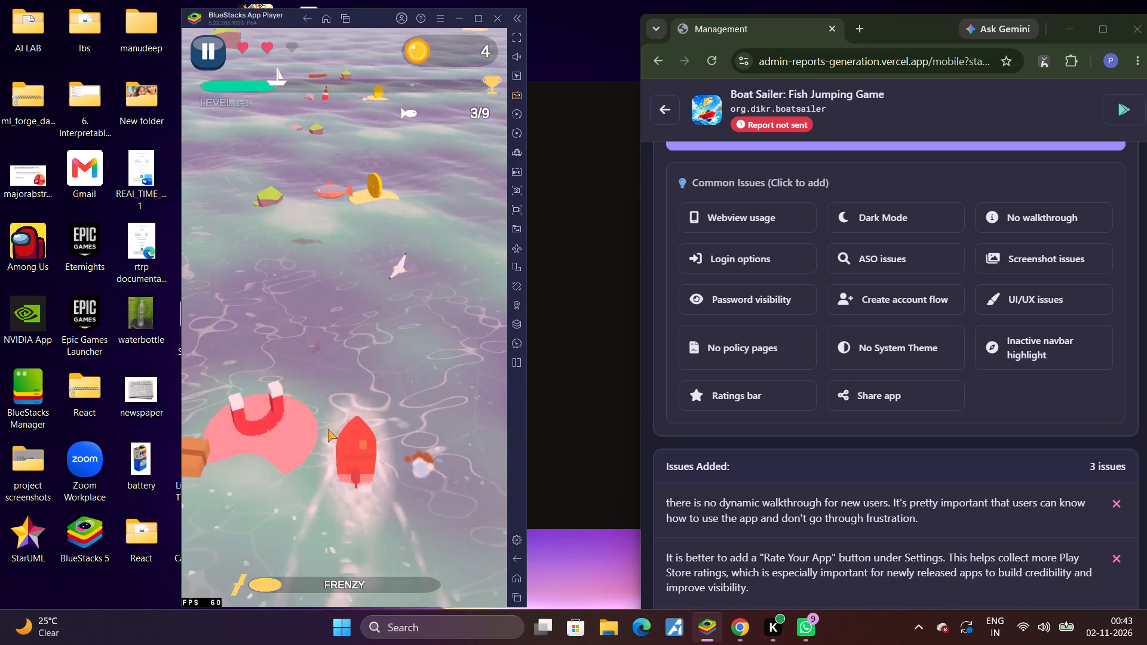
drag(327, 429, 379, 403)
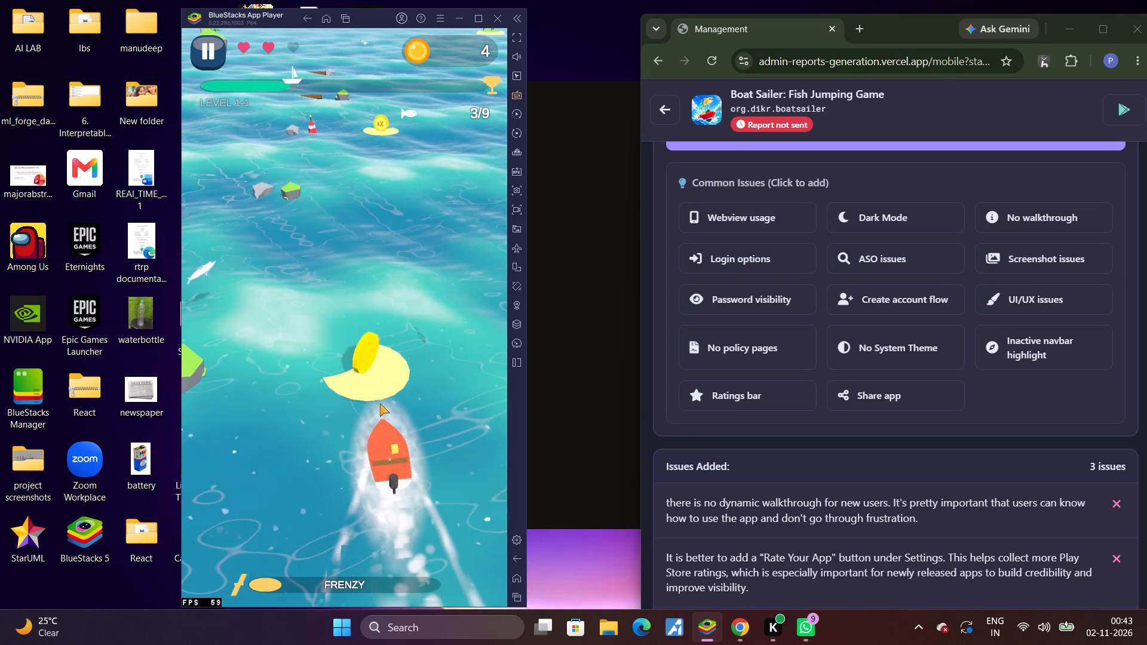
drag(379, 403, 336, 410)
click(429, 234)
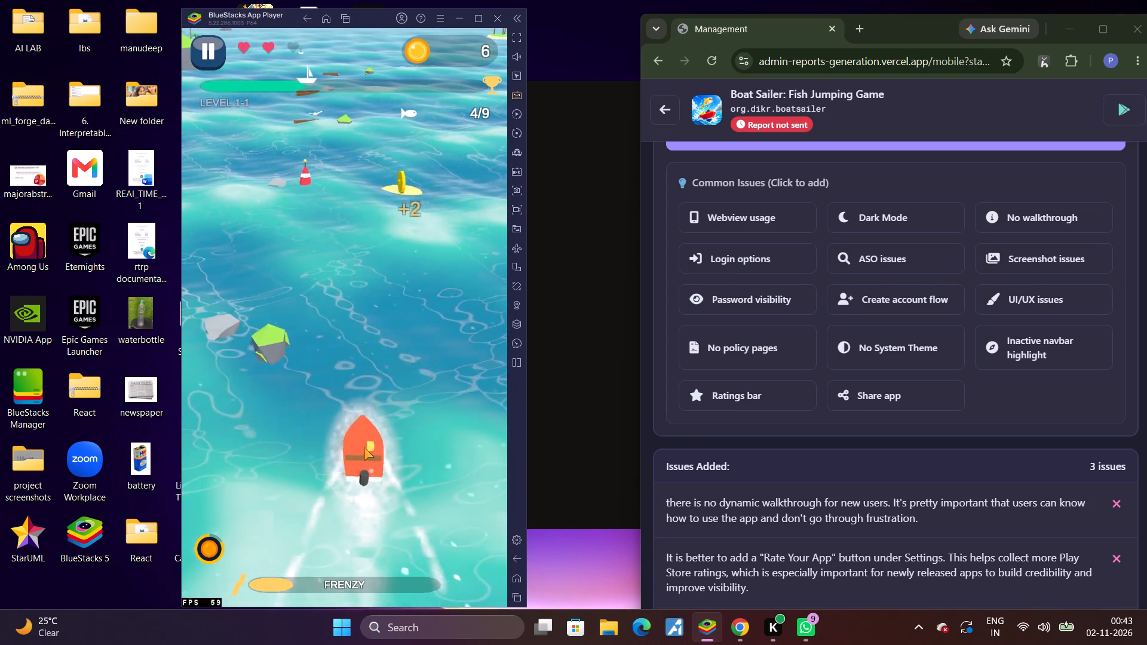
click(416, 269)
click(432, 280)
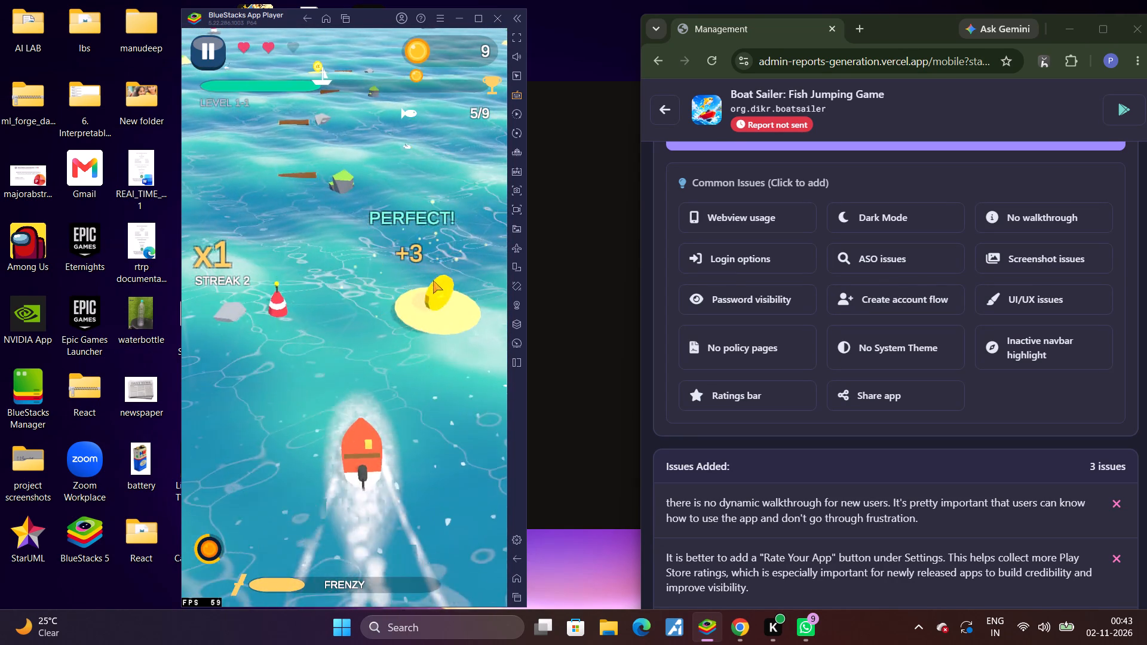
drag(427, 336, 427, 342)
Steer the boat onto the double-coins pickup and keep sailing and catching fish until the Level 1-1 run ends.
drag(362, 425, 479, 461)
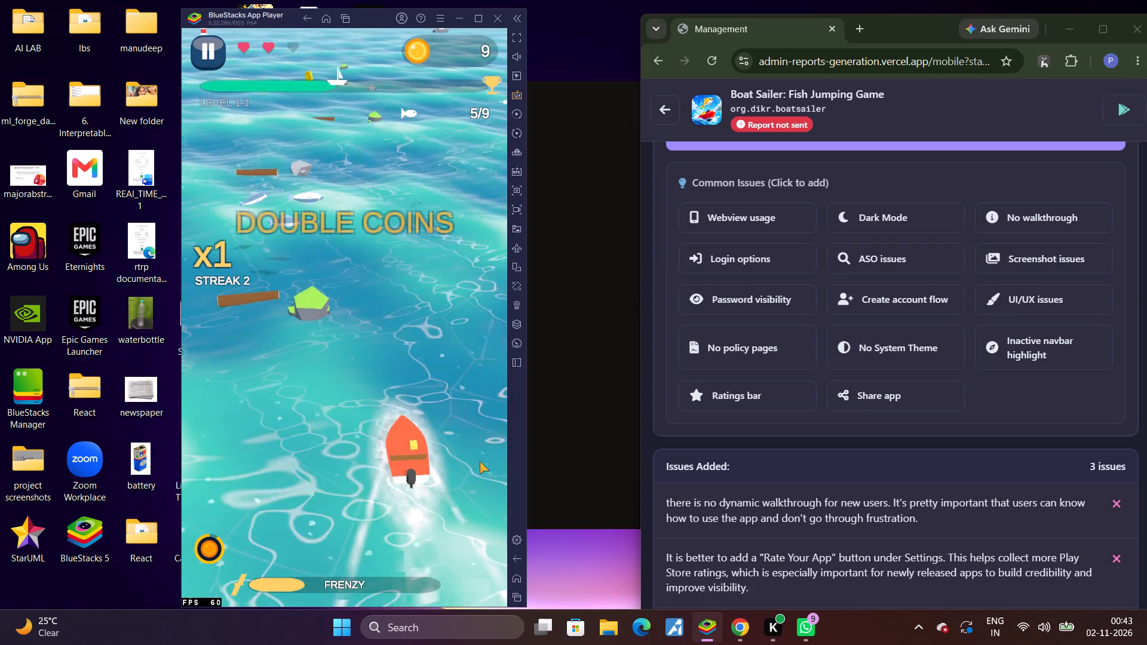
drag(479, 461, 479, 460)
click(482, 285)
click(474, 294)
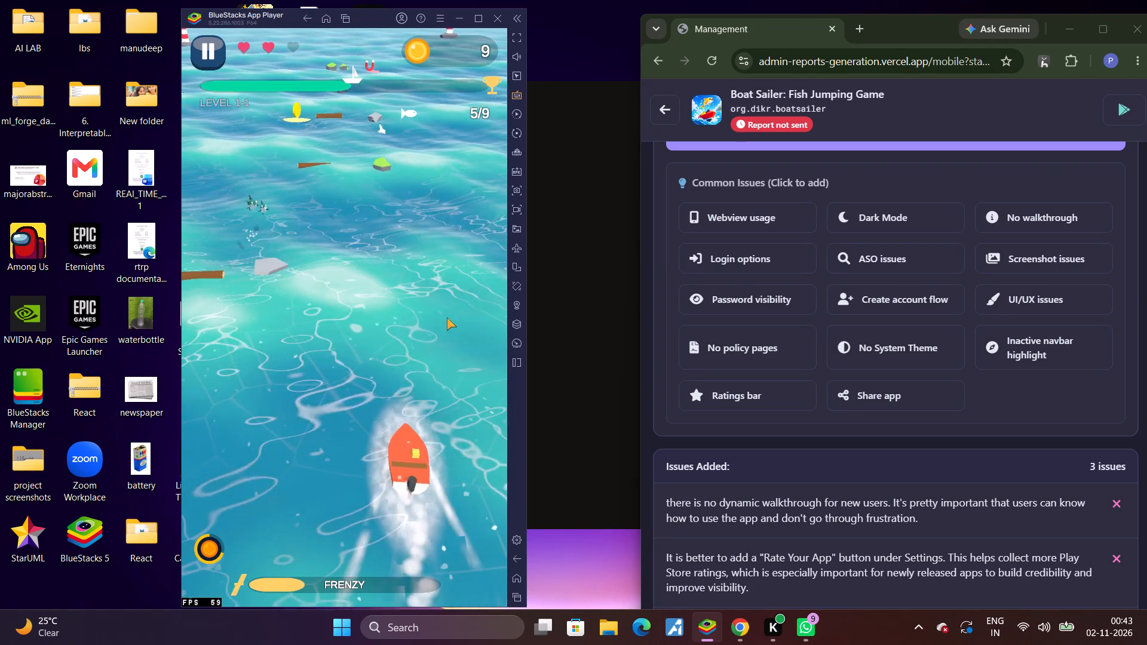
drag(271, 223, 289, 239)
drag(289, 242, 311, 296)
drag(318, 306, 326, 327)
drag(348, 403, 355, 417)
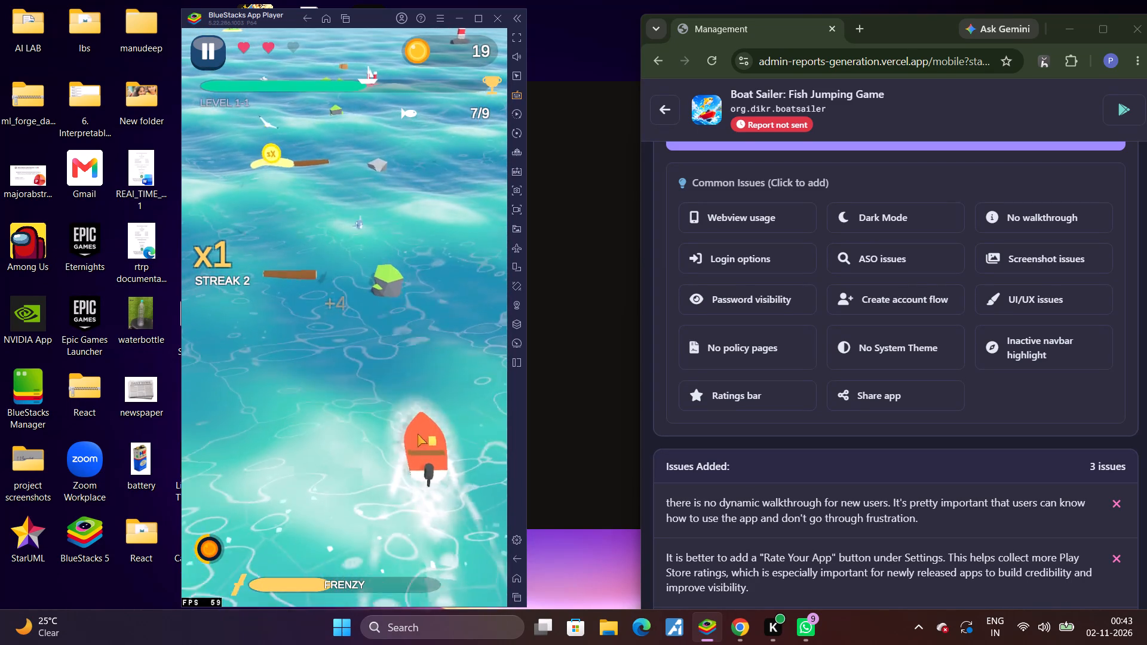
drag(420, 437, 498, 451)
drag(478, 450, 570, 453)
drag(468, 456, 501, 459)
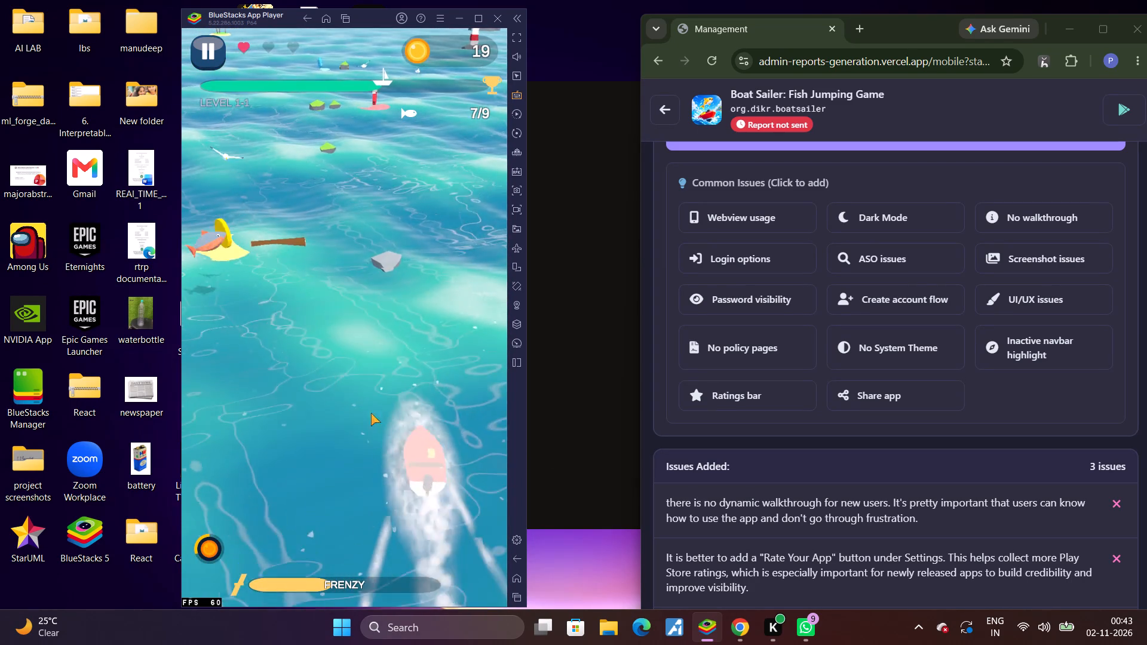
drag(370, 413, 11, 523)
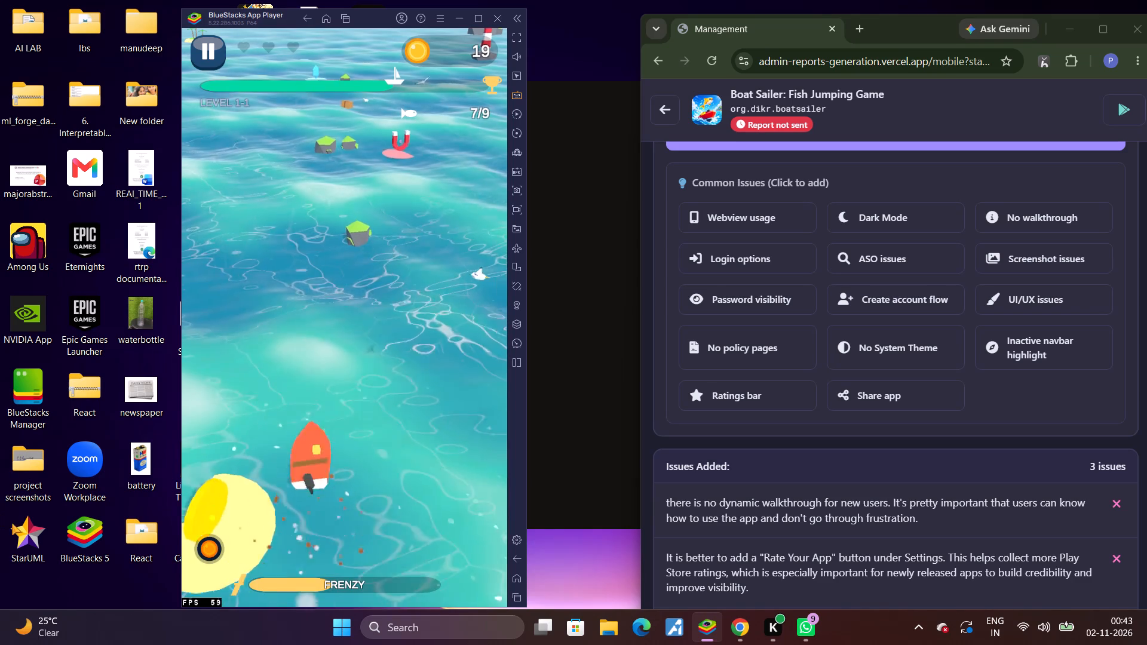
drag(11, 523, 370, 473)
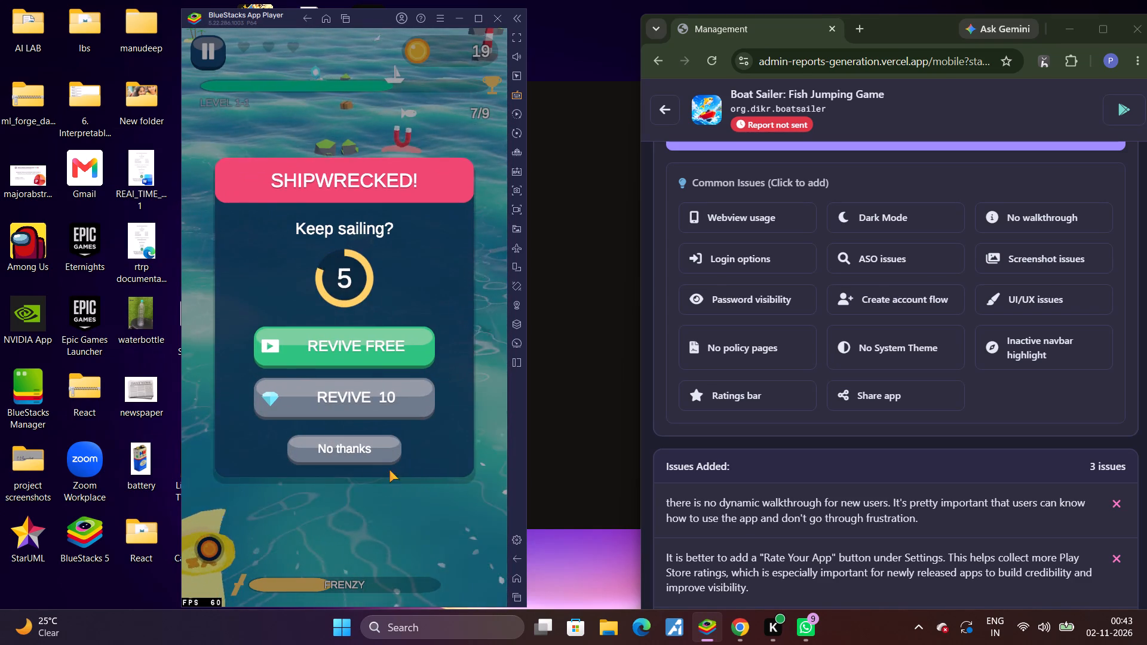
Decline the revive offer after the shipwreck and return to the game's main menu.
click(370, 462)
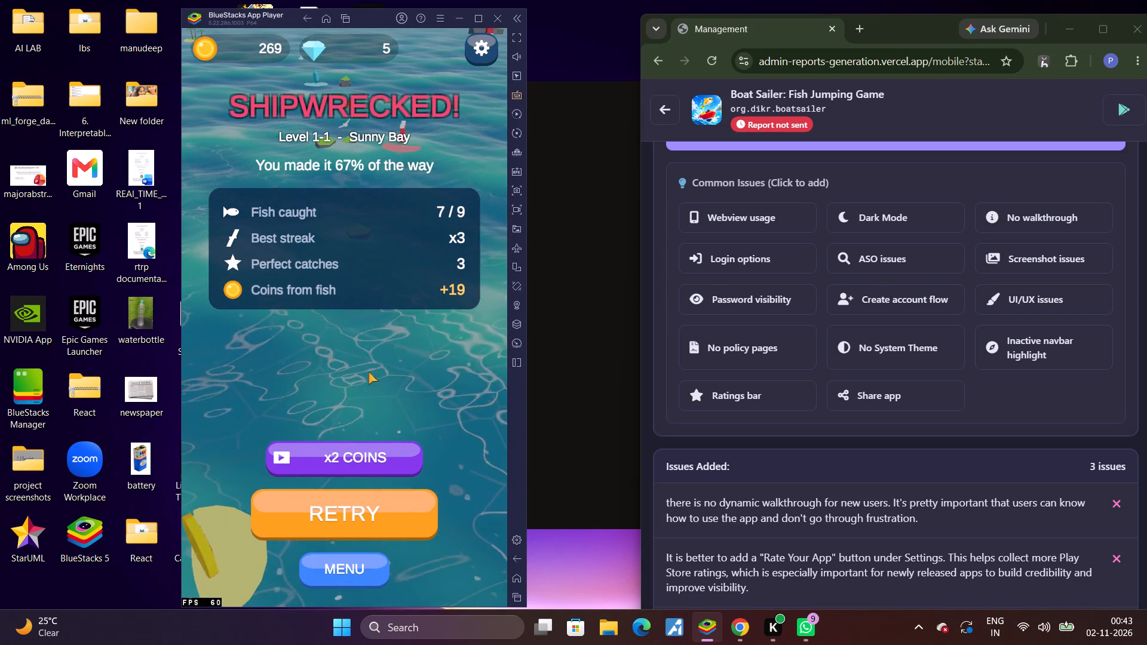
click(349, 570)
Check the game's Levels and Boats screens, returning to the main menu after each.
click(219, 554)
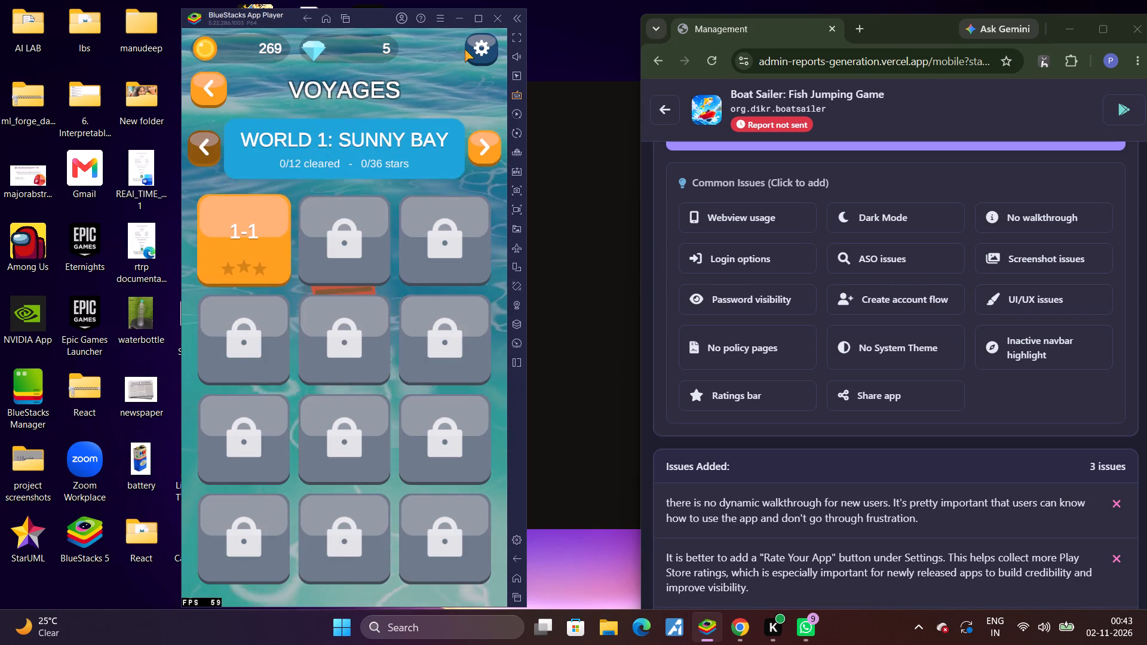
click(214, 89)
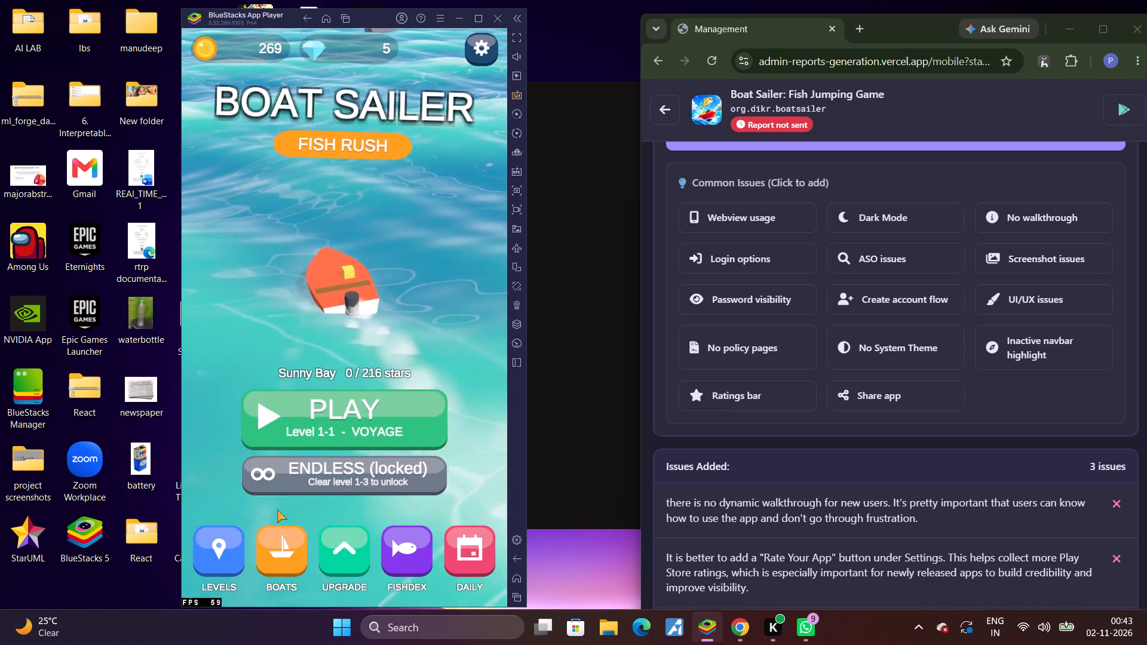
click(278, 545)
click(211, 95)
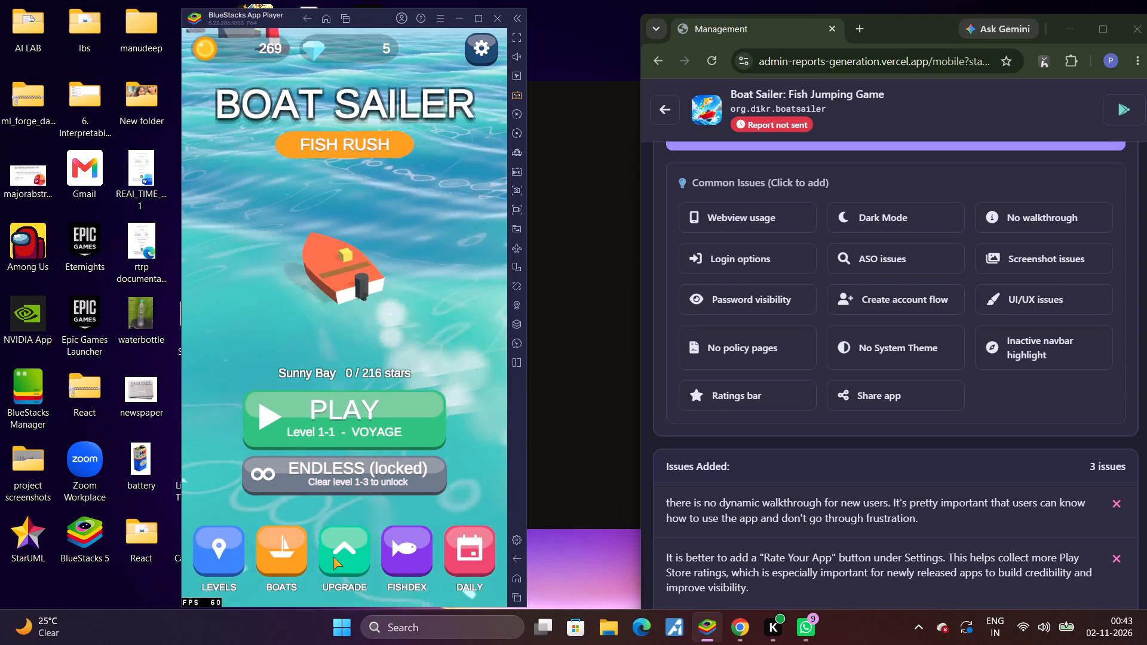
Test the Upgrades screen by buying the Shield upgrade for 250 coins, and return to the main menu.
click(333, 557)
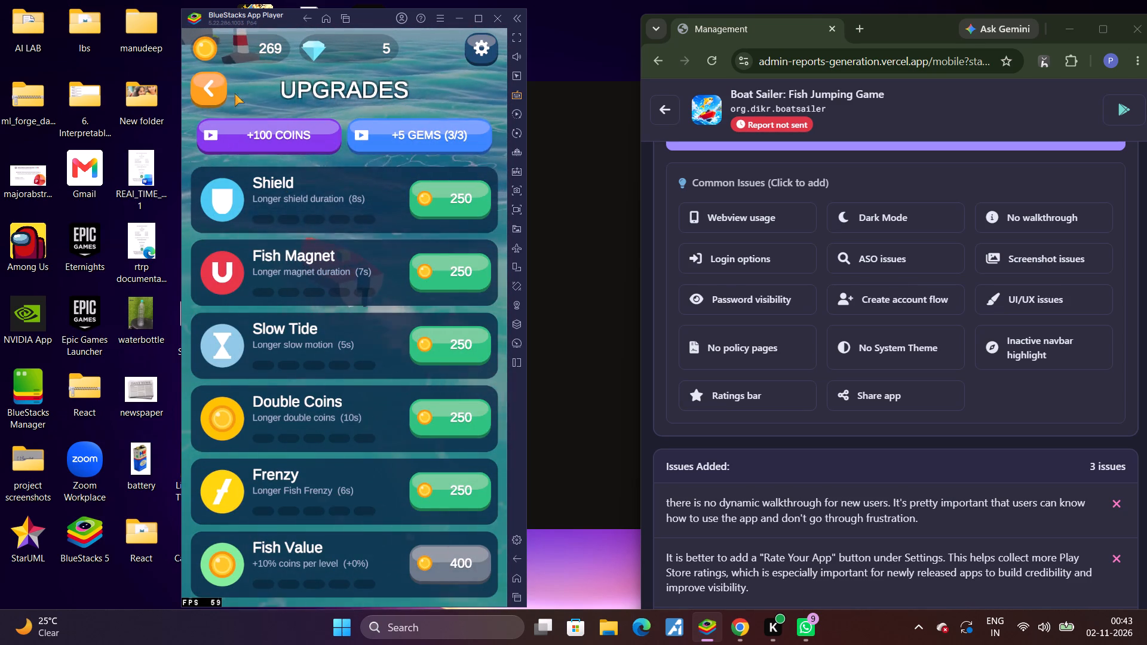
click(471, 202)
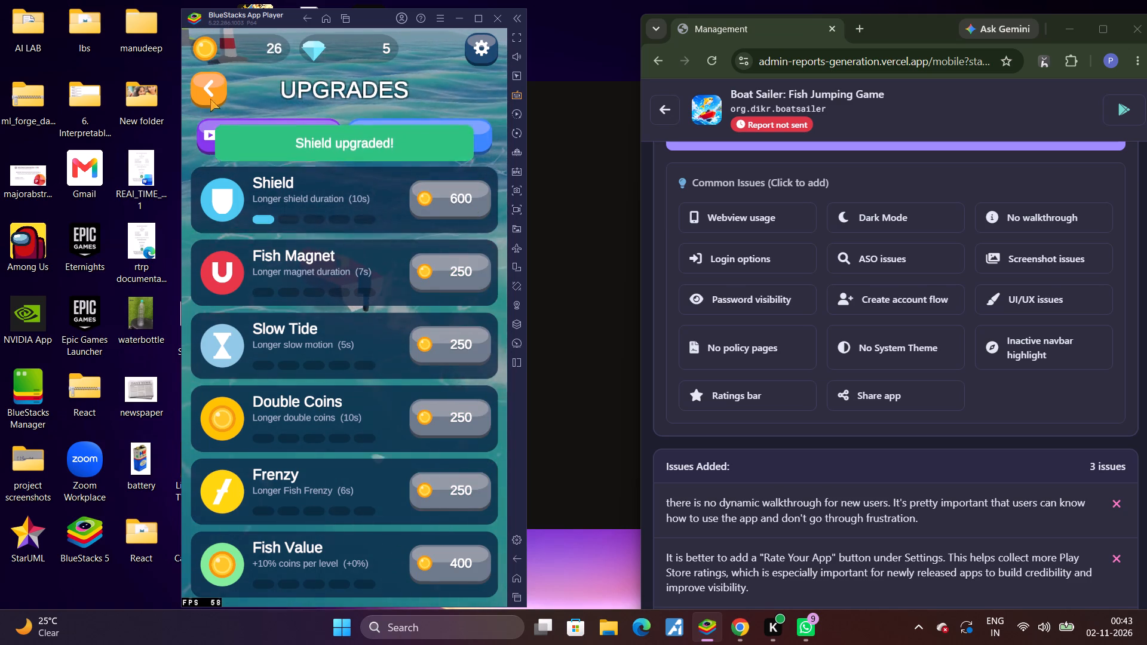
click(207, 86)
Check the Fishdex and Daily screens, returning to the main menu after each.
click(397, 554)
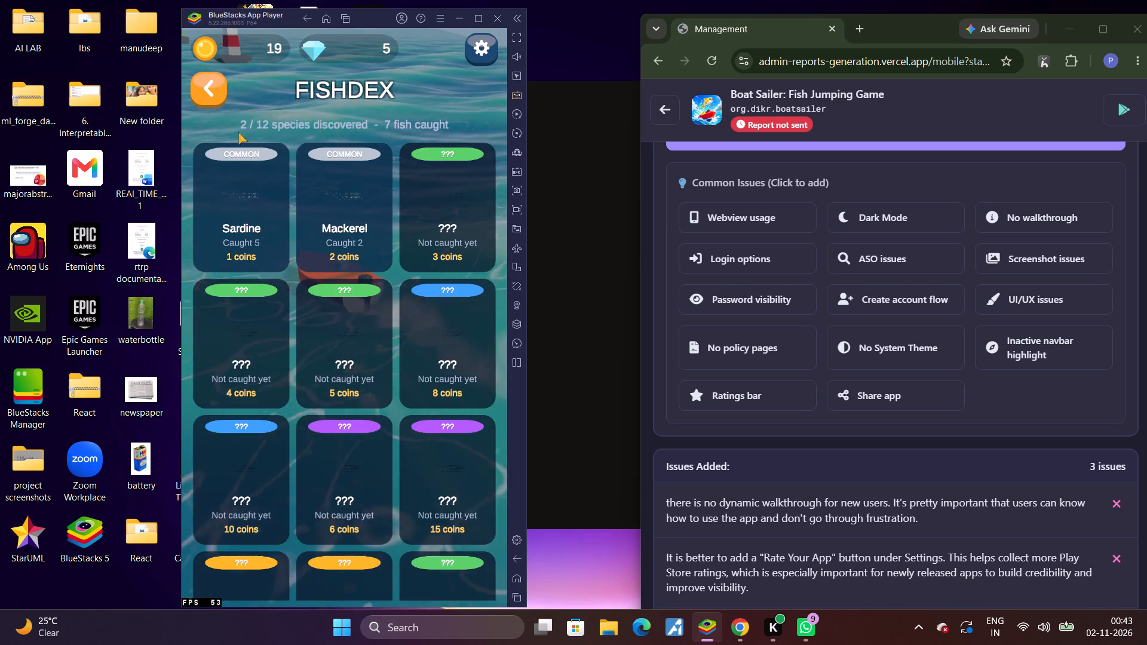
click(202, 87)
click(461, 560)
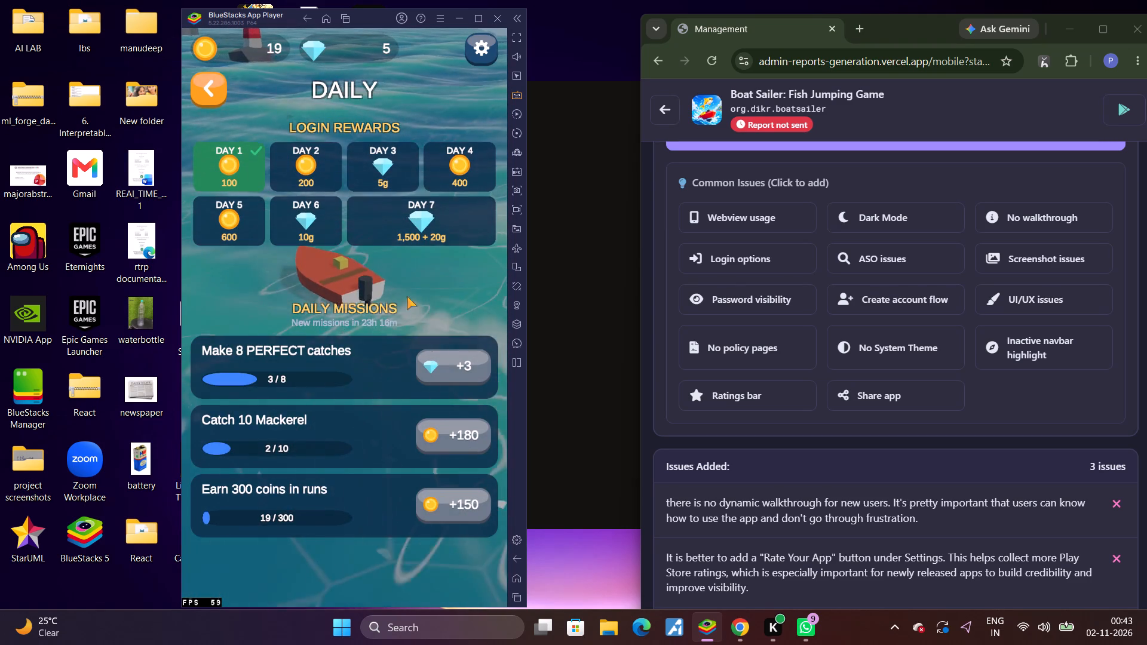
click(198, 84)
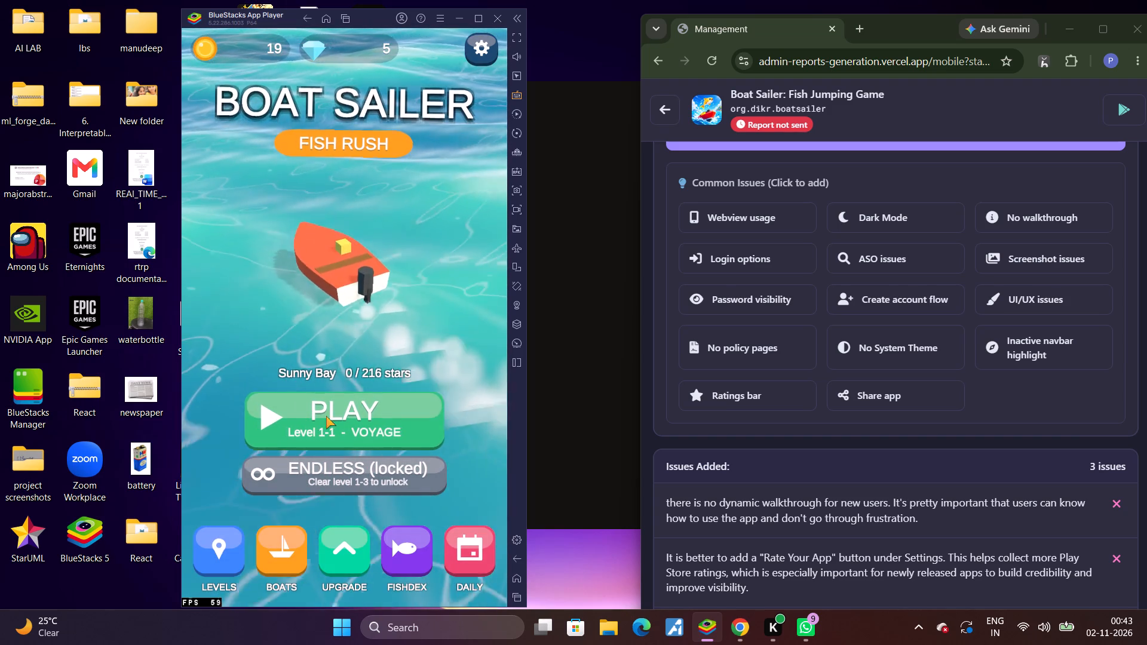
Recheck the game settings against the listed issues, and generate and email the Boat Sailer report in Chrome.
scroll(887, 457, down, 5)
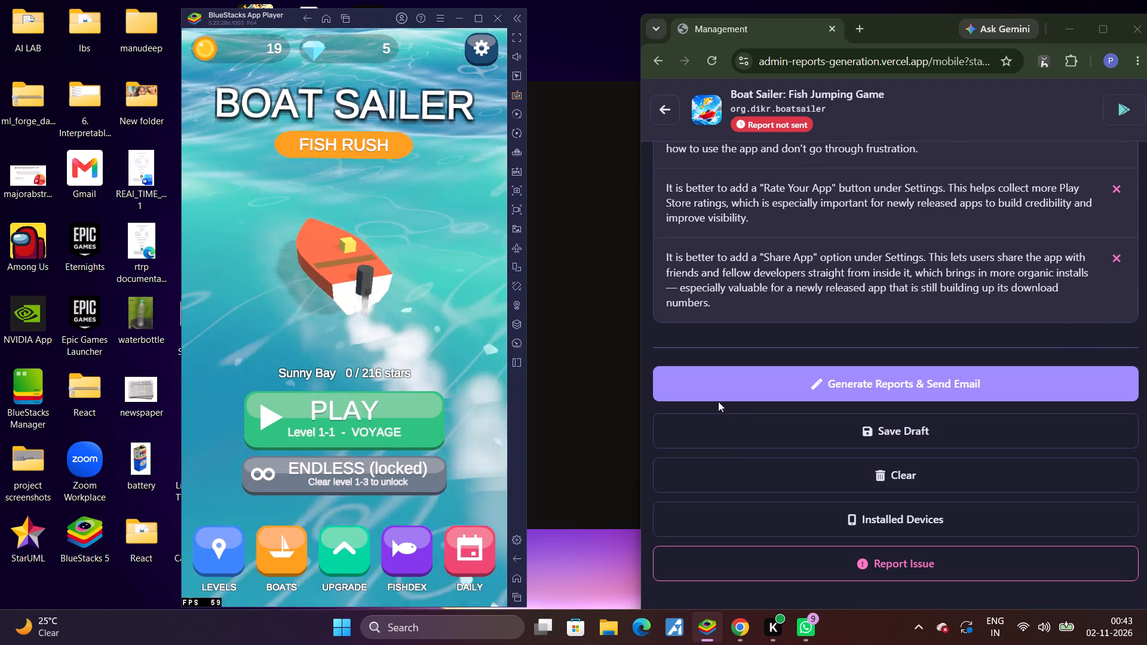
click(479, 43)
click(466, 121)
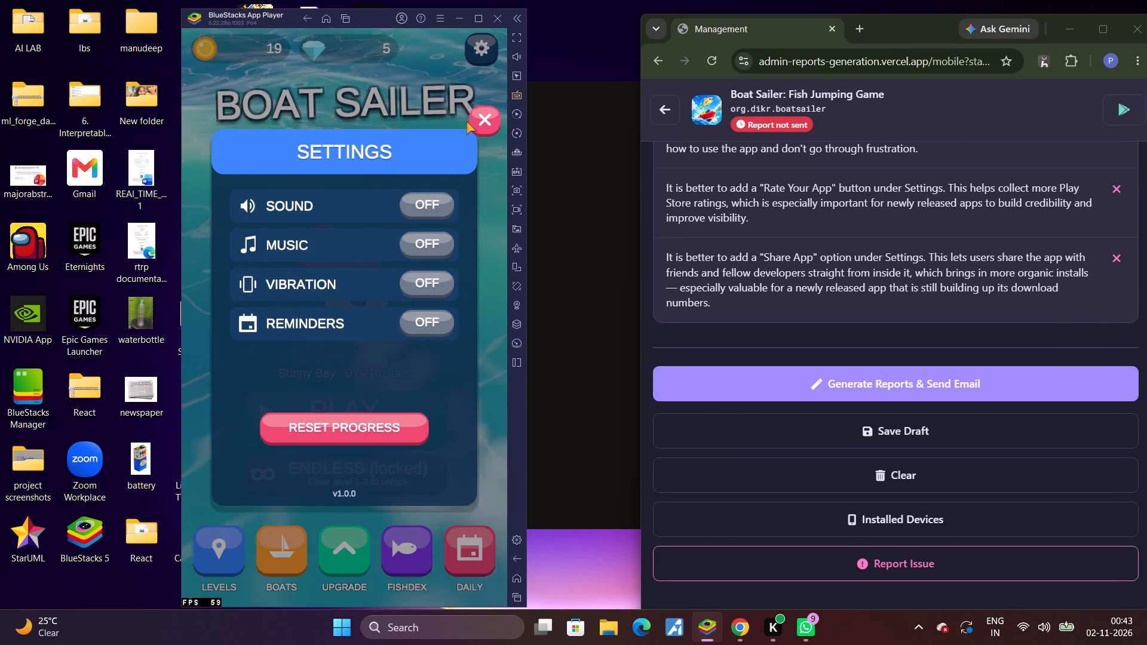
click(487, 126)
click(787, 379)
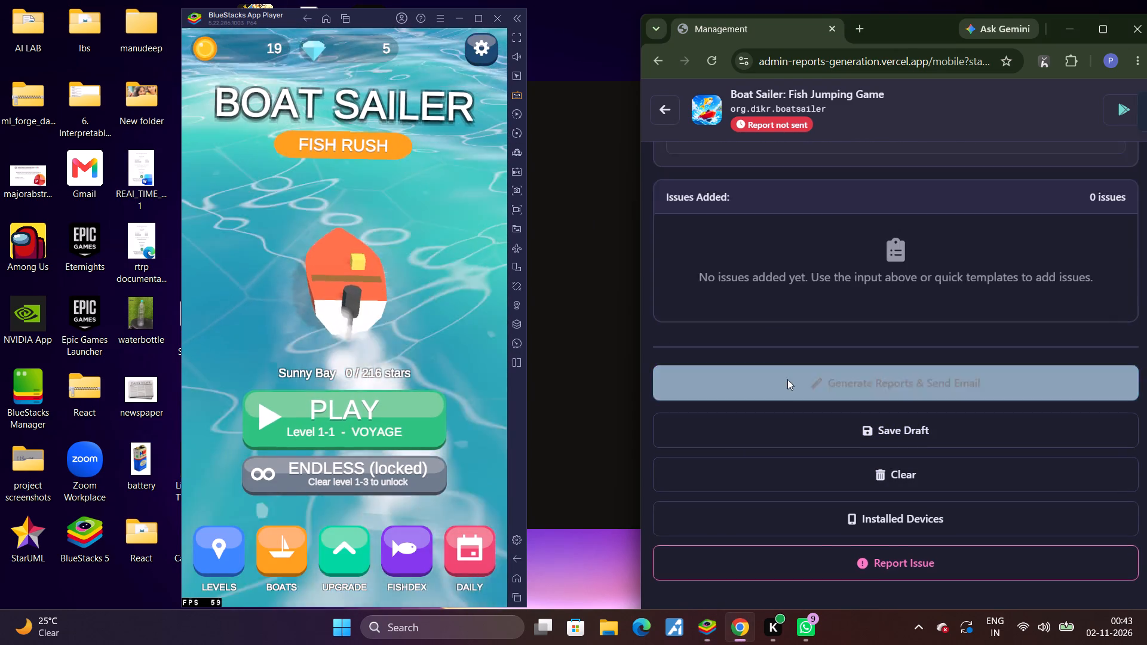
scroll(787, 379, up, 9)
click(1121, 166)
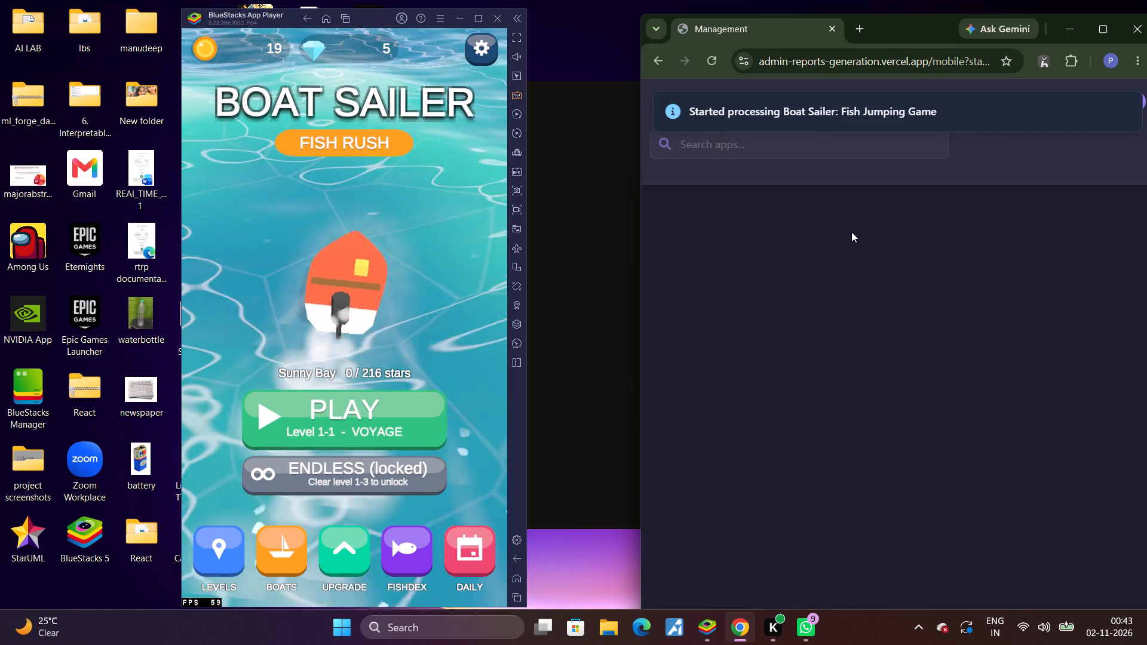